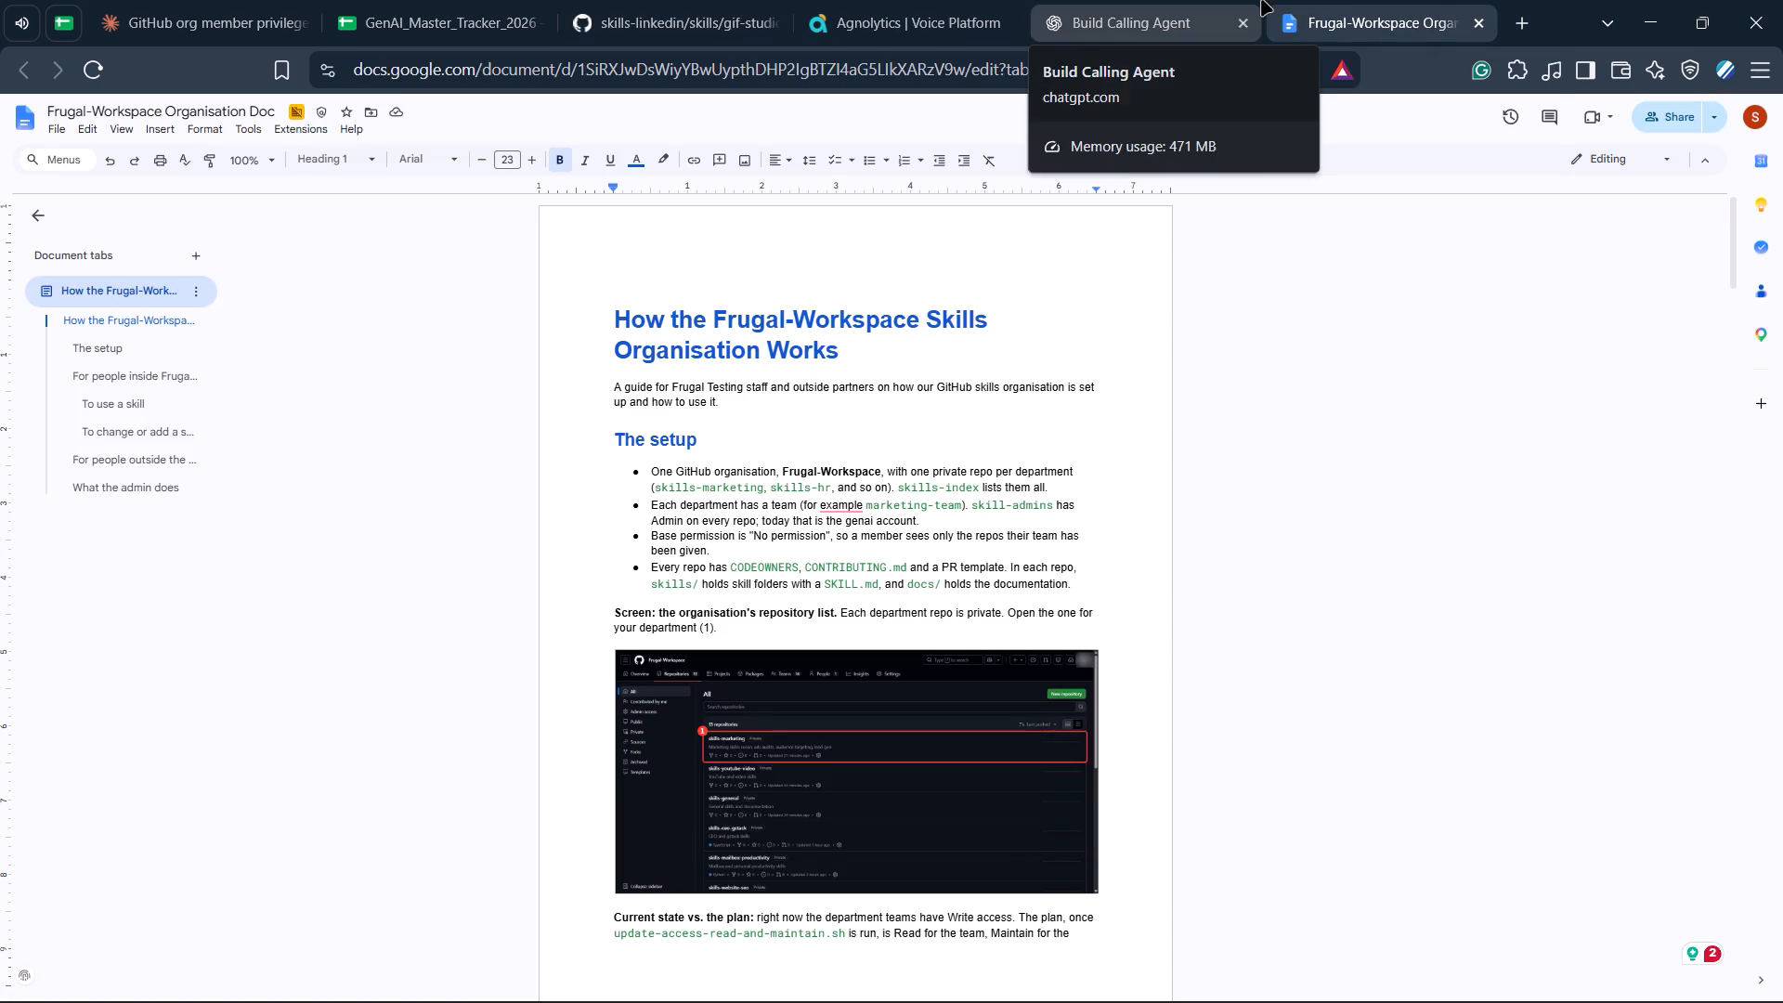
Open the weekly status report (WSR) document in a new browser tab and go to its 19th Oct report.
left_click(1517, 24)
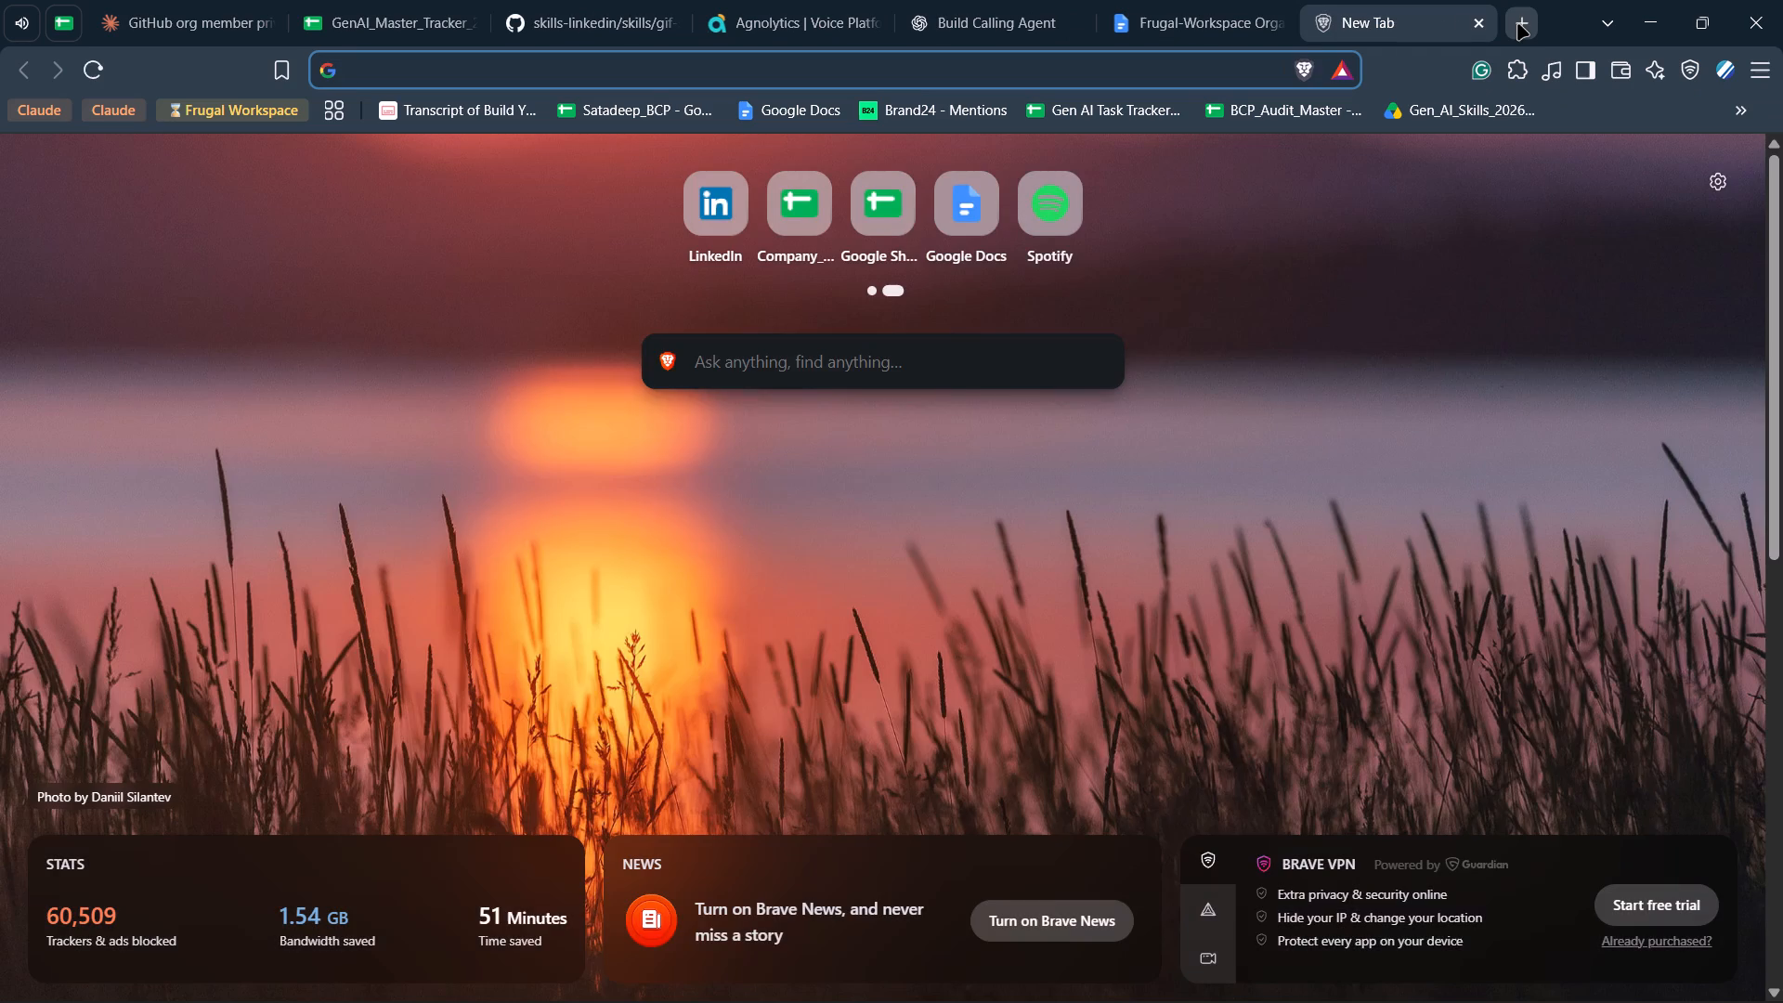
type("wsr")
left_click(1087, 160)
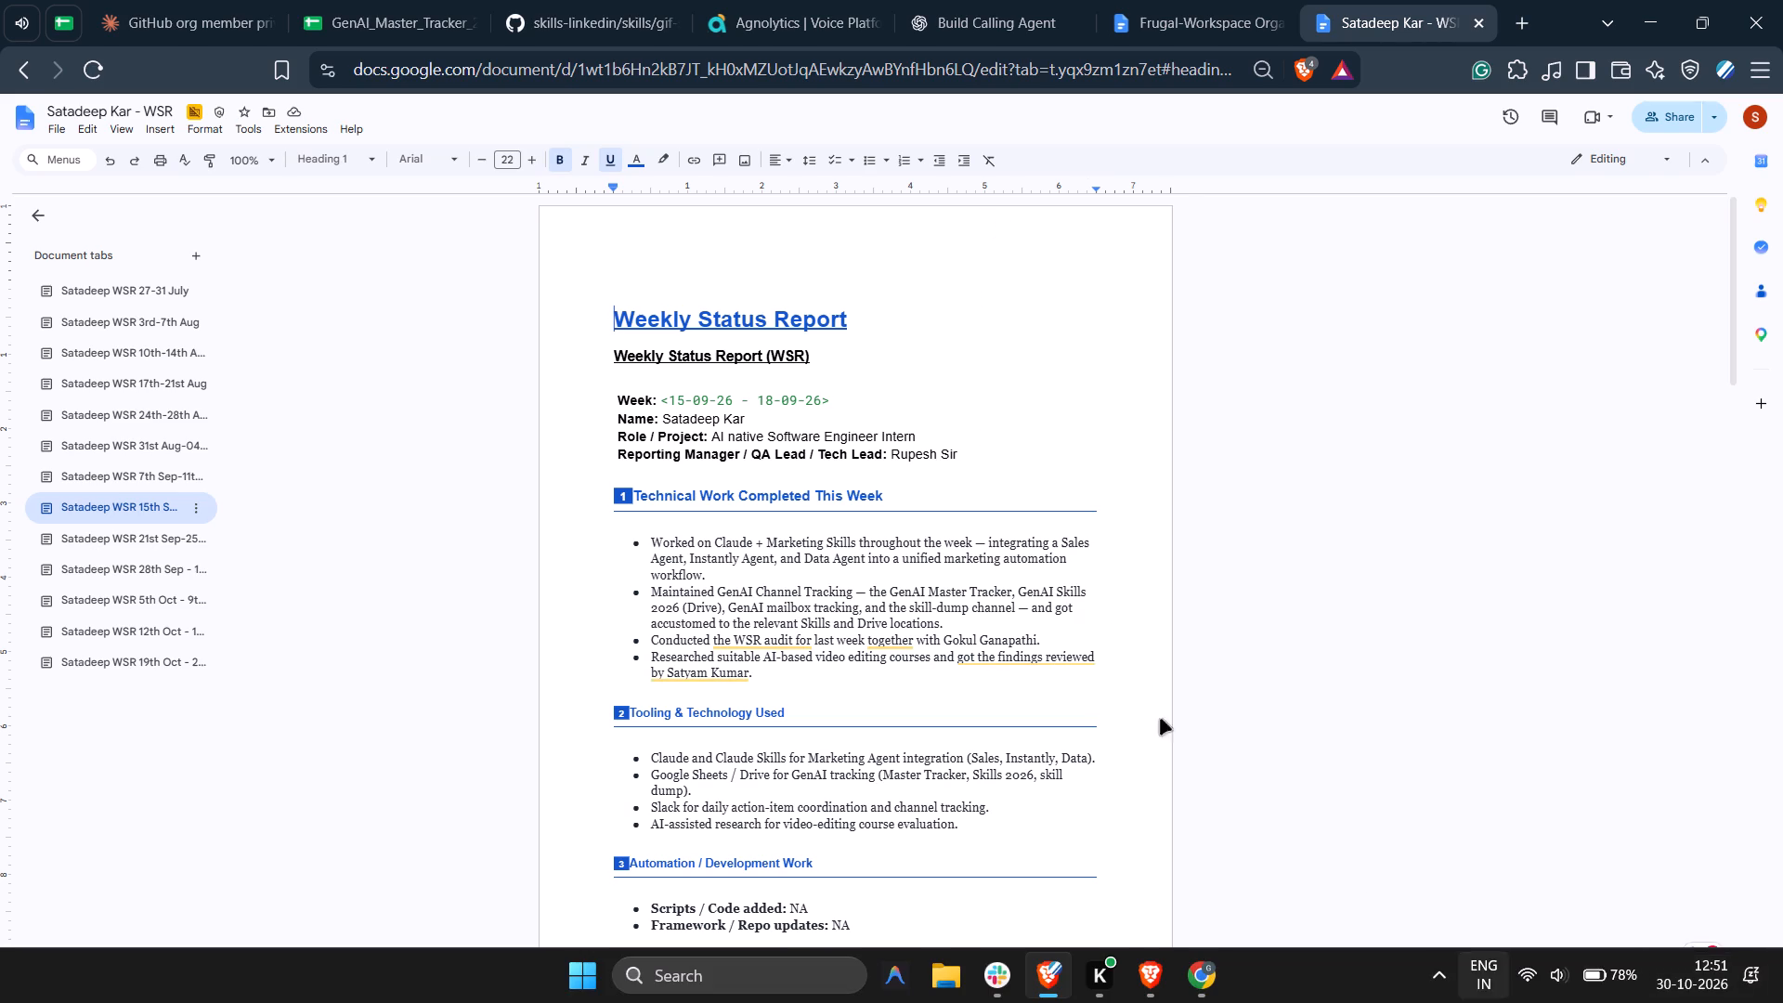
left_click(51, 665)
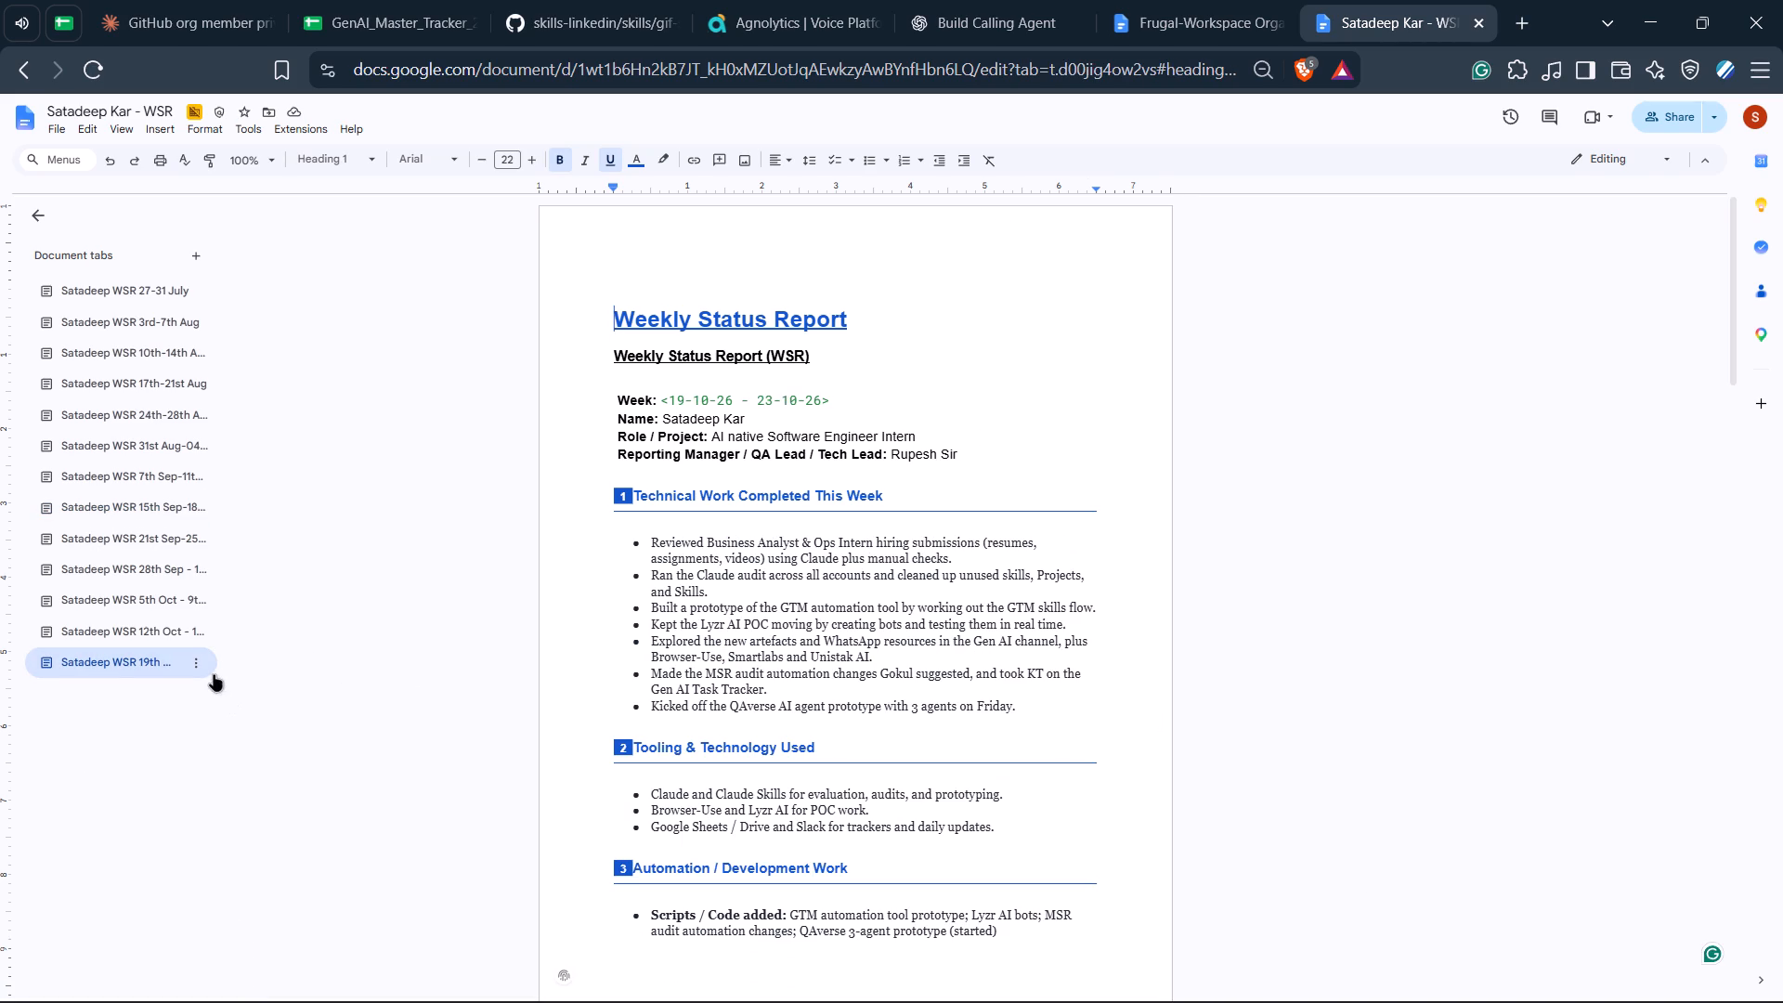
left_click(160, 667)
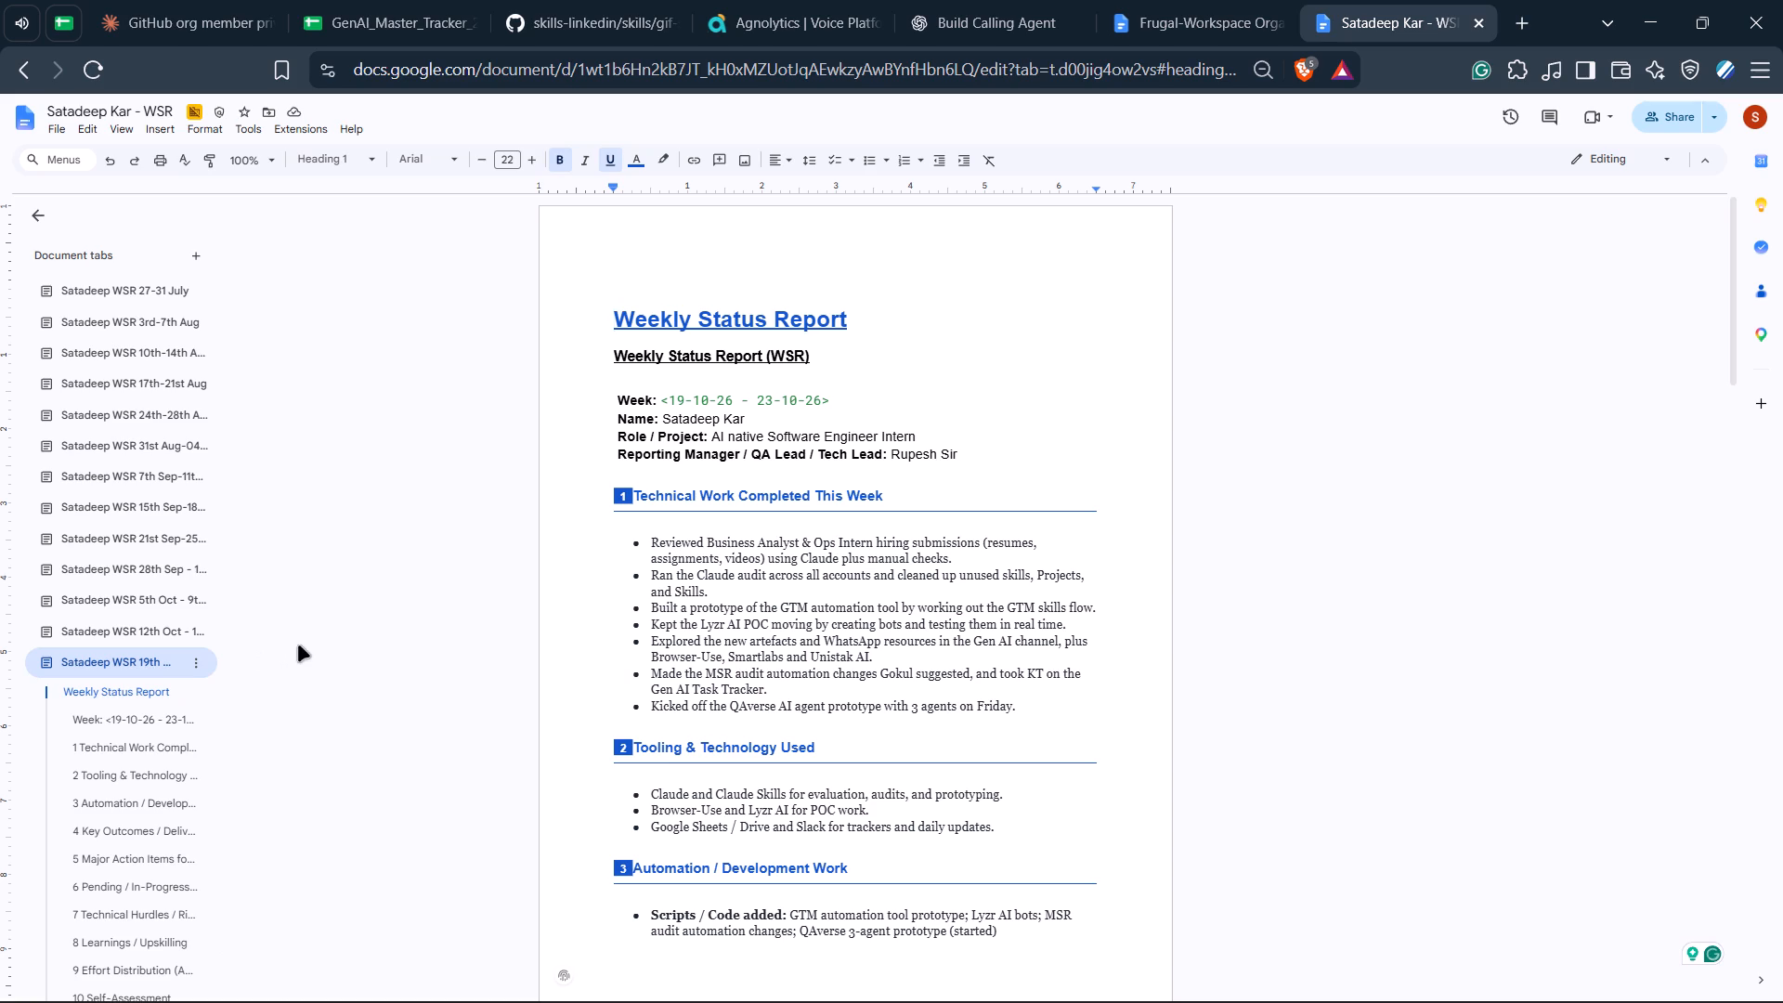
left_click(397, 697)
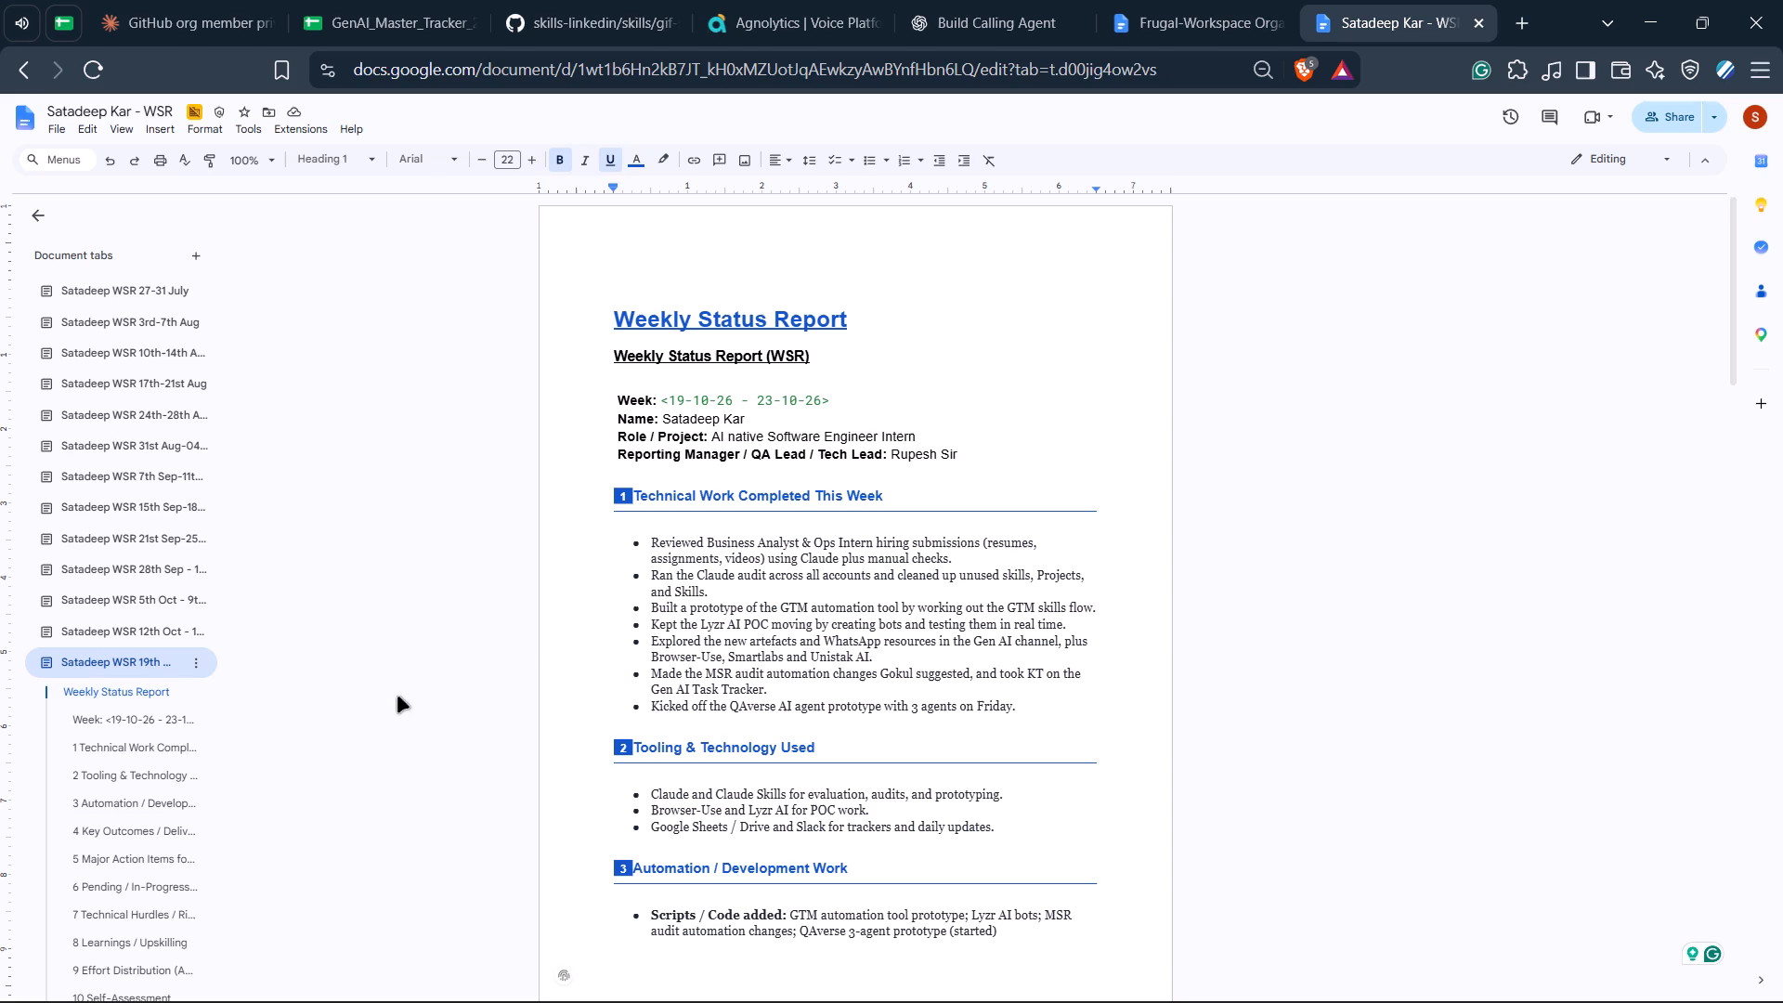
left_click(119, 622)
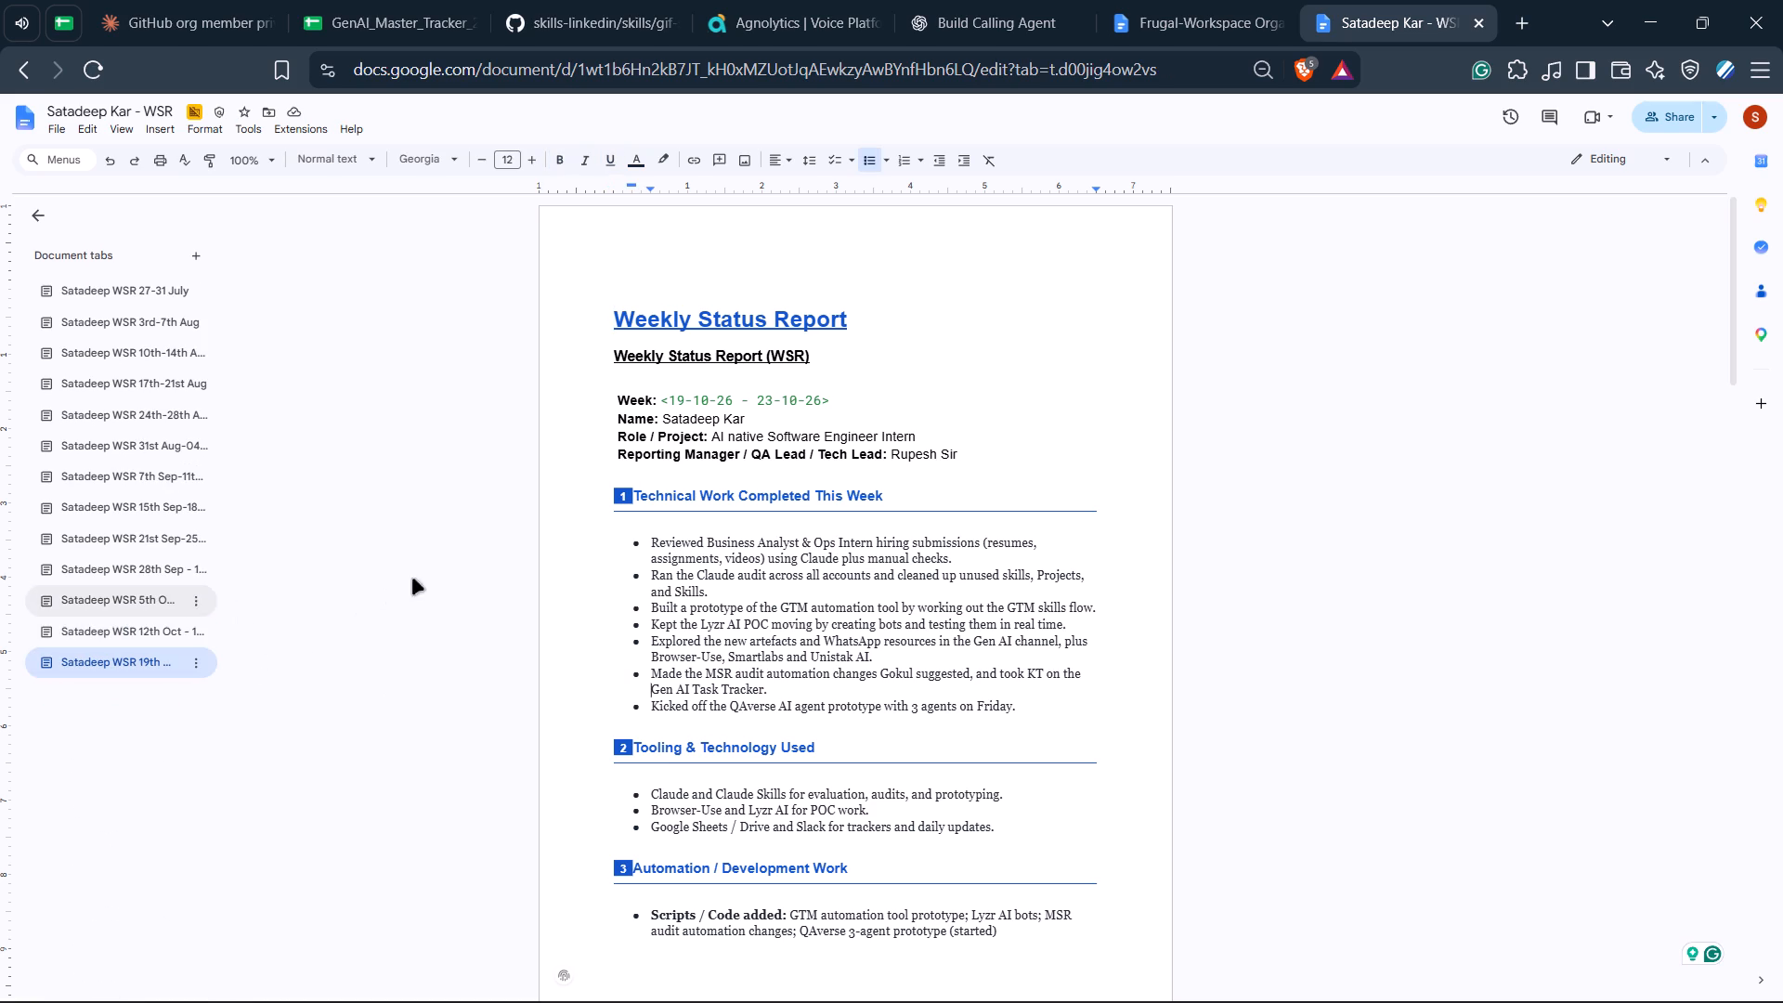
Add a blank document tab named "Satadeep WSR 26th Oct - 30th Oct" after the existing weekly reports.
left_click(194, 258)
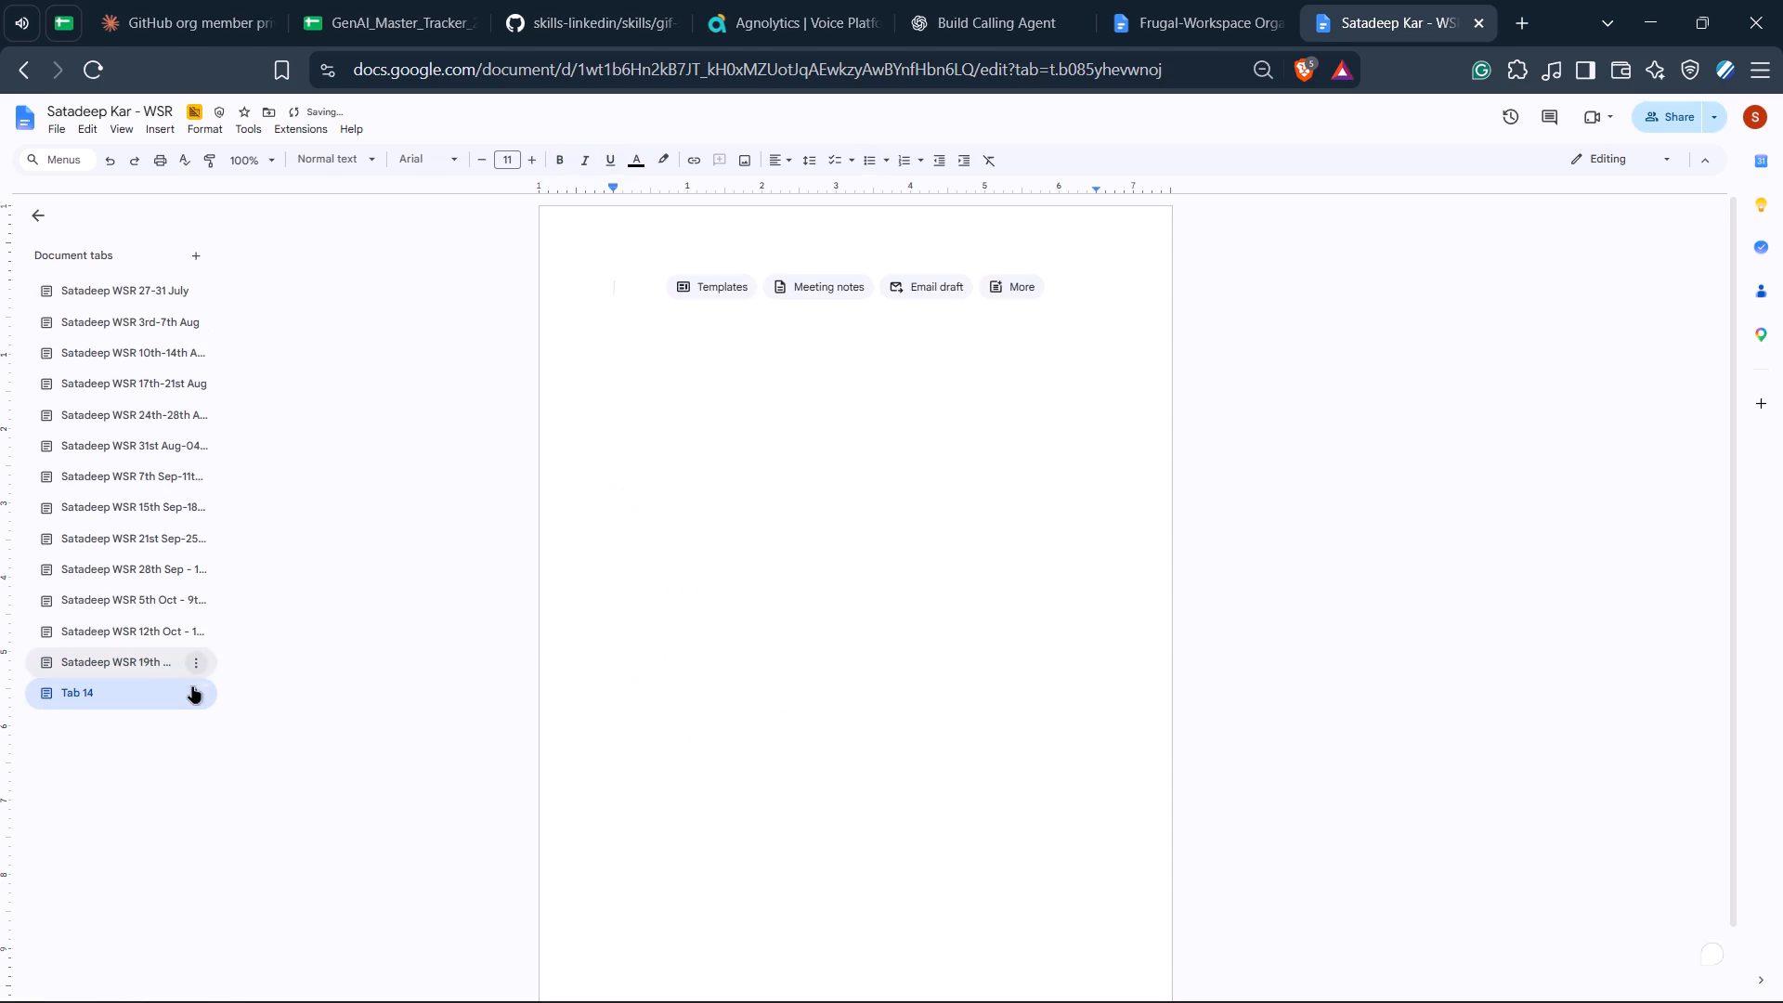
left_click(202, 691)
left_click(287, 782)
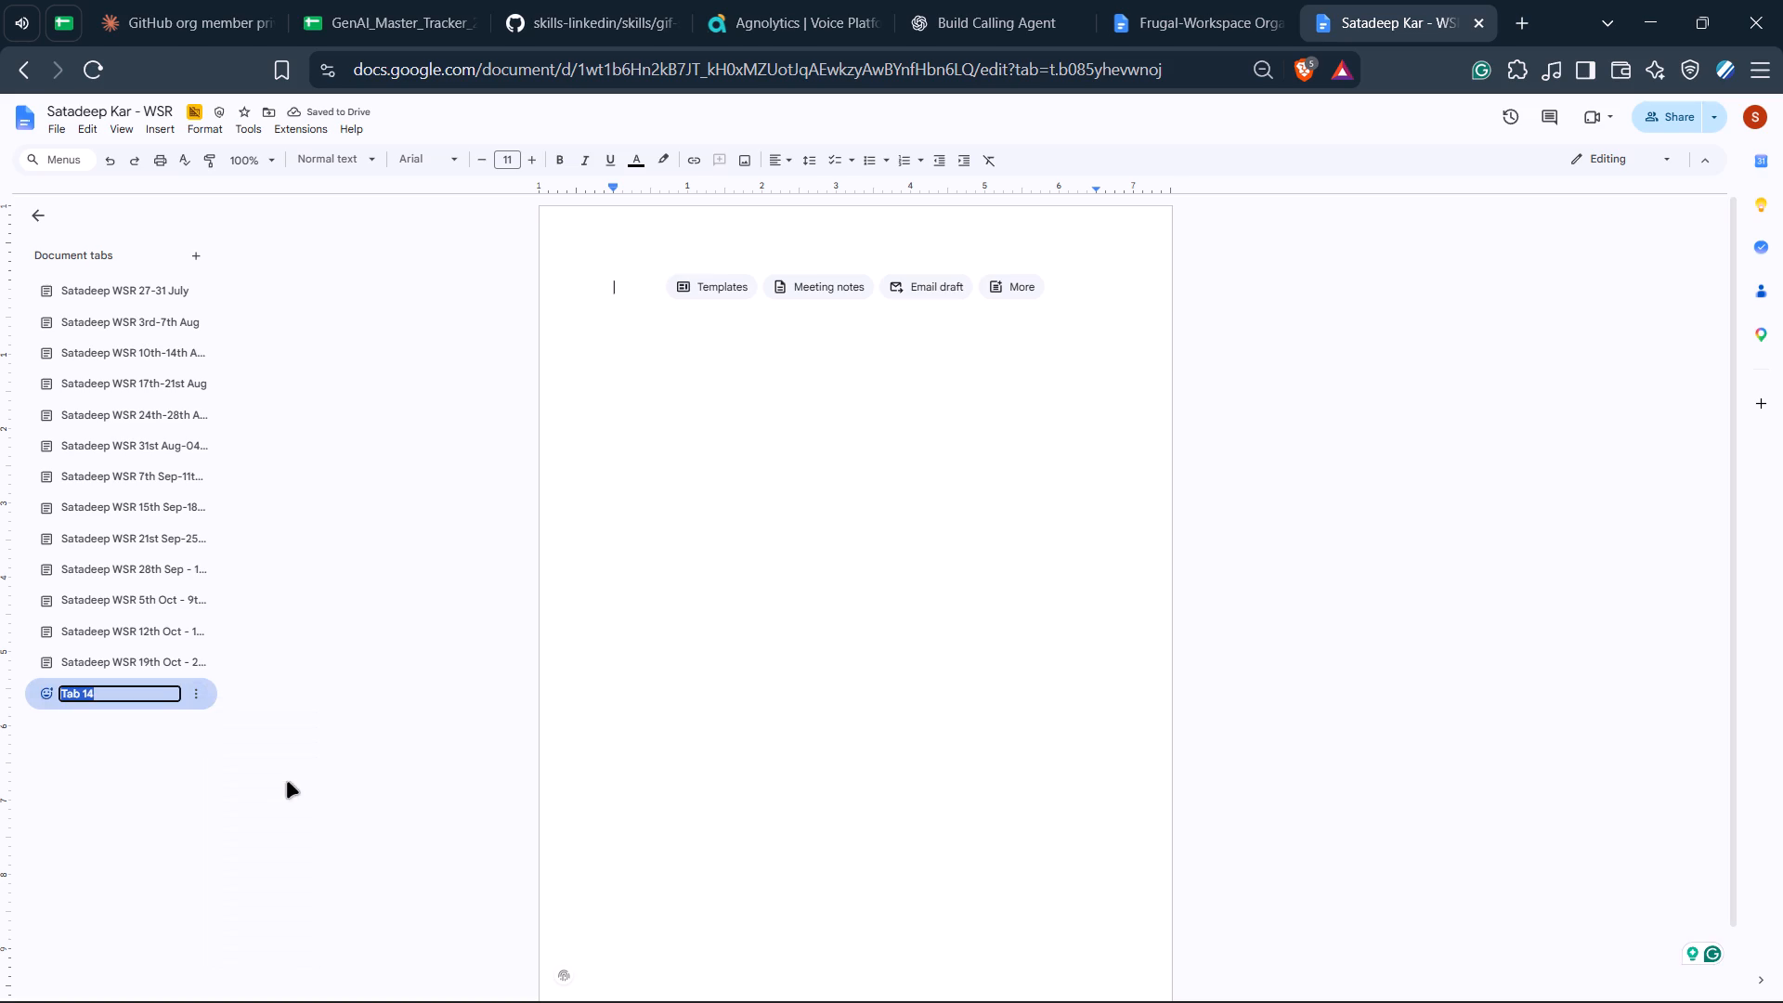
type("Satadeep WSR")
key("space")
type("26th OCt")
key("space")
key("BackSpace")
key("BackSpace")
key("BackSpace")
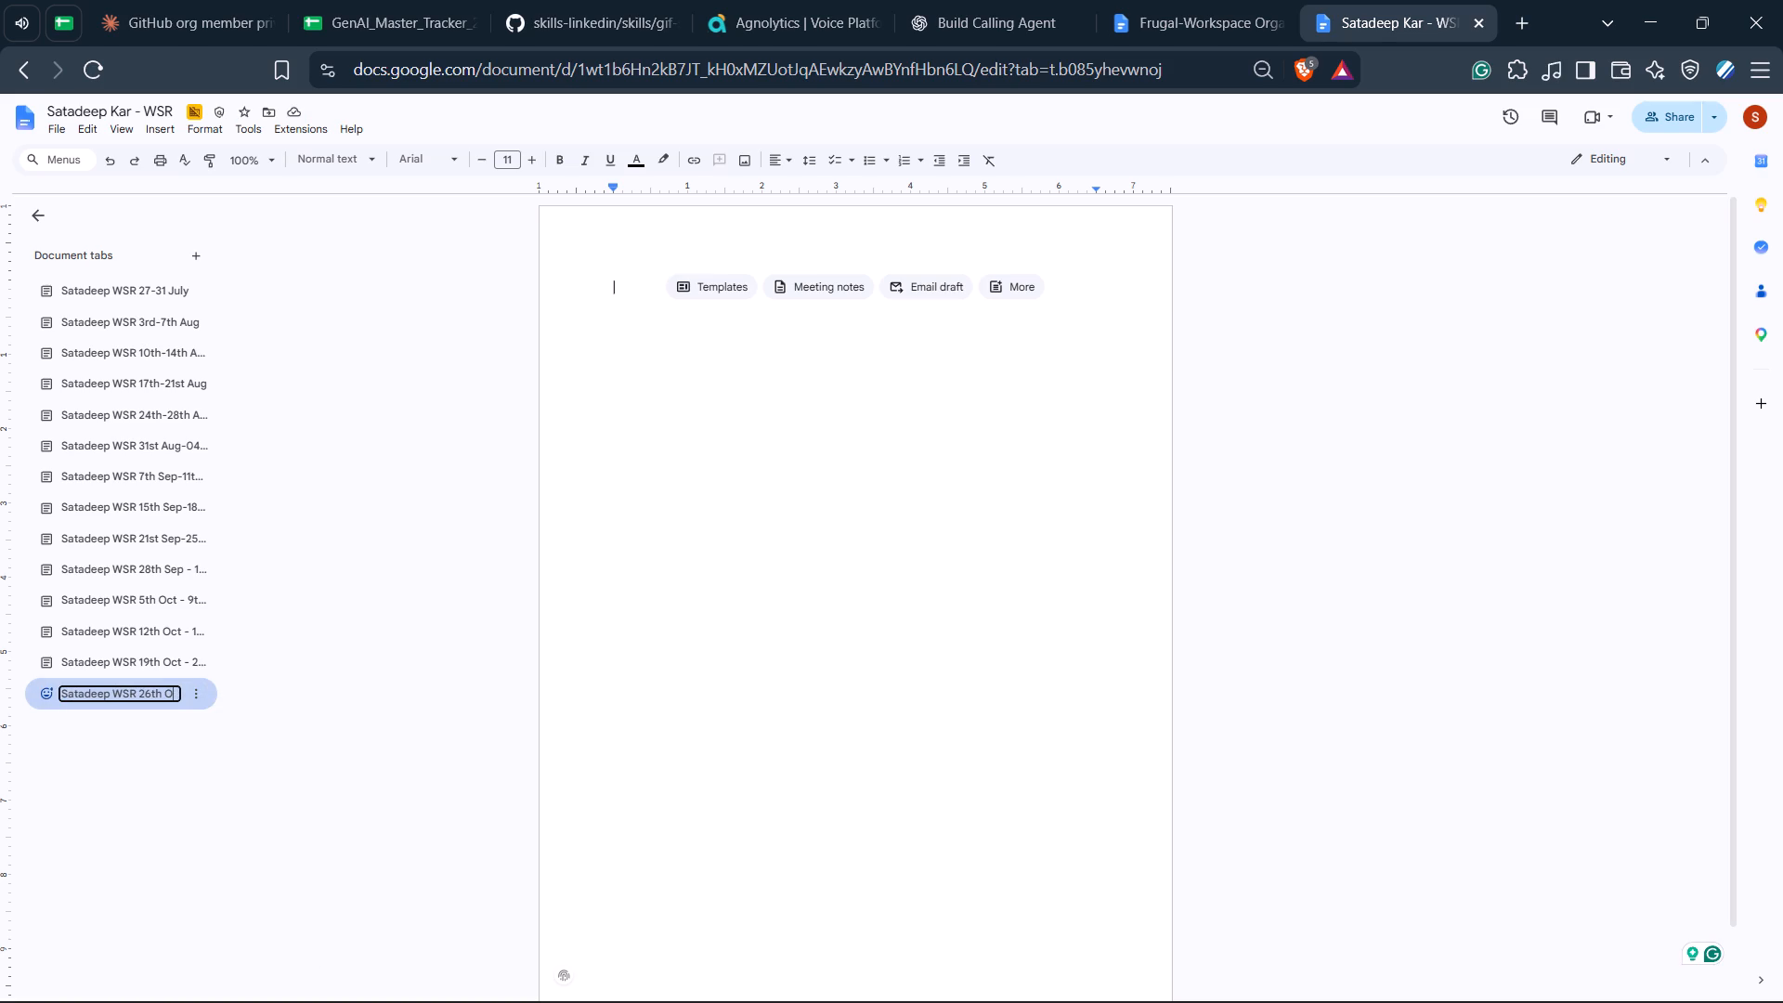
type("ct")
key("space")
type("-")
key("space")
type("30th Oct")
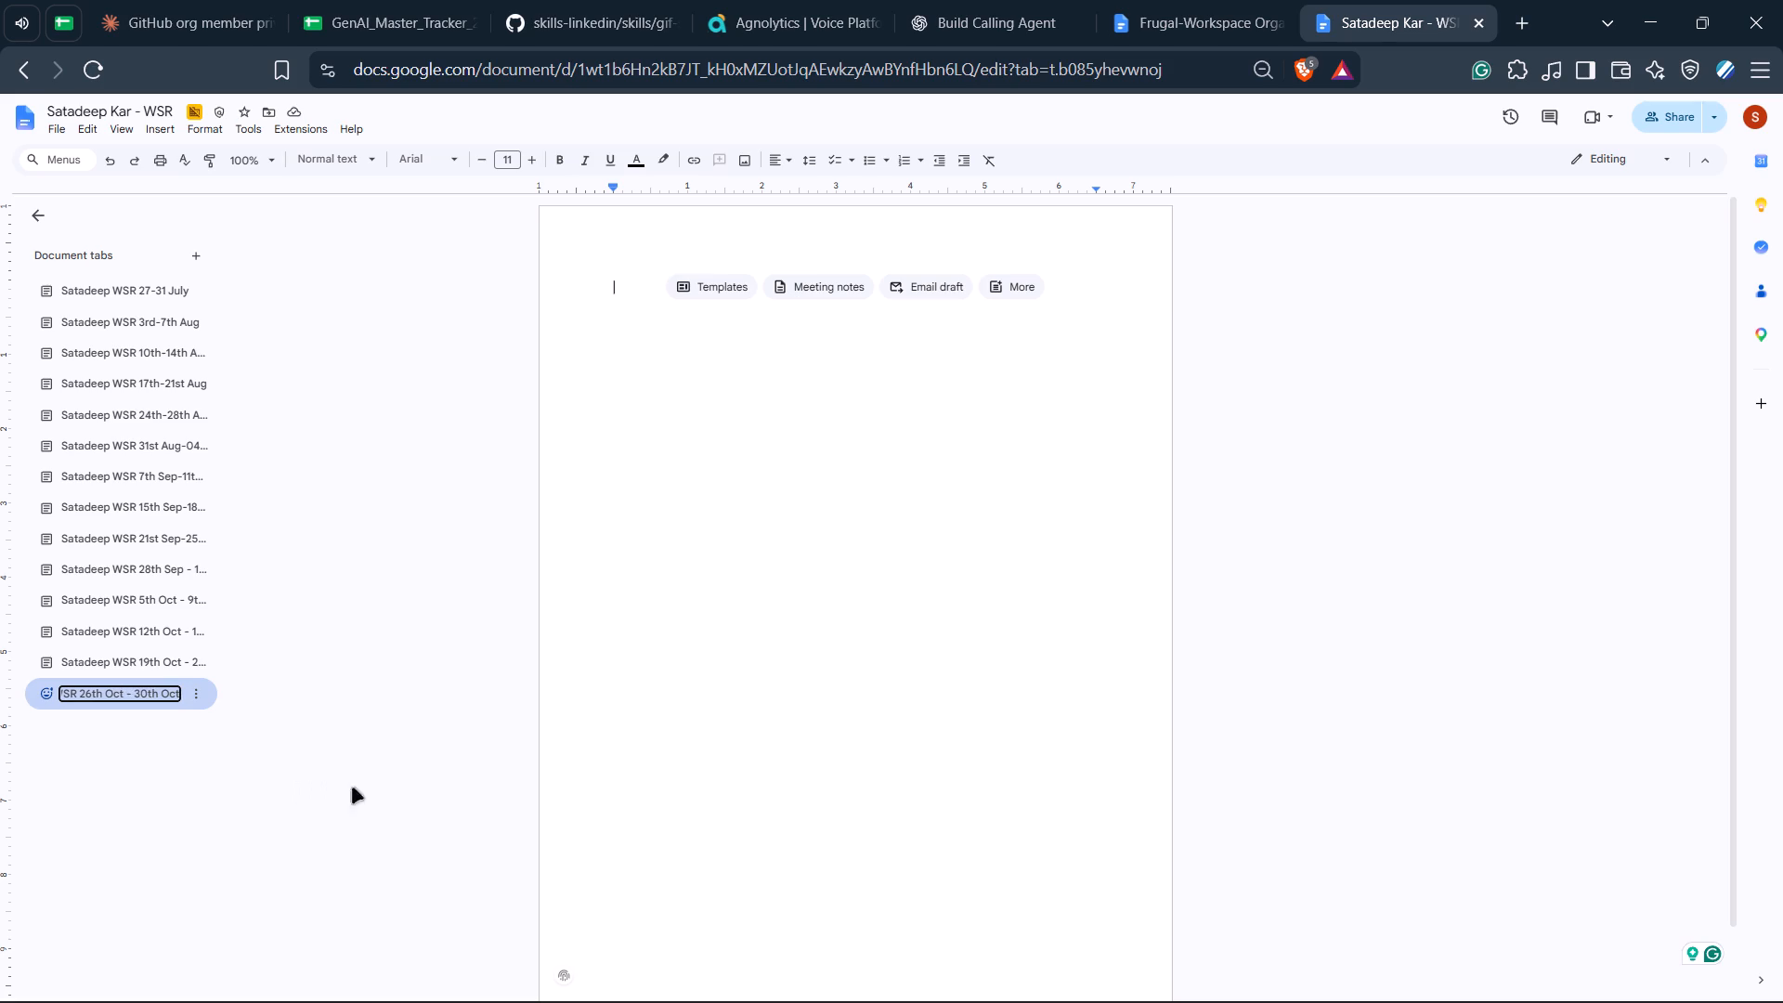
left_click(406, 759)
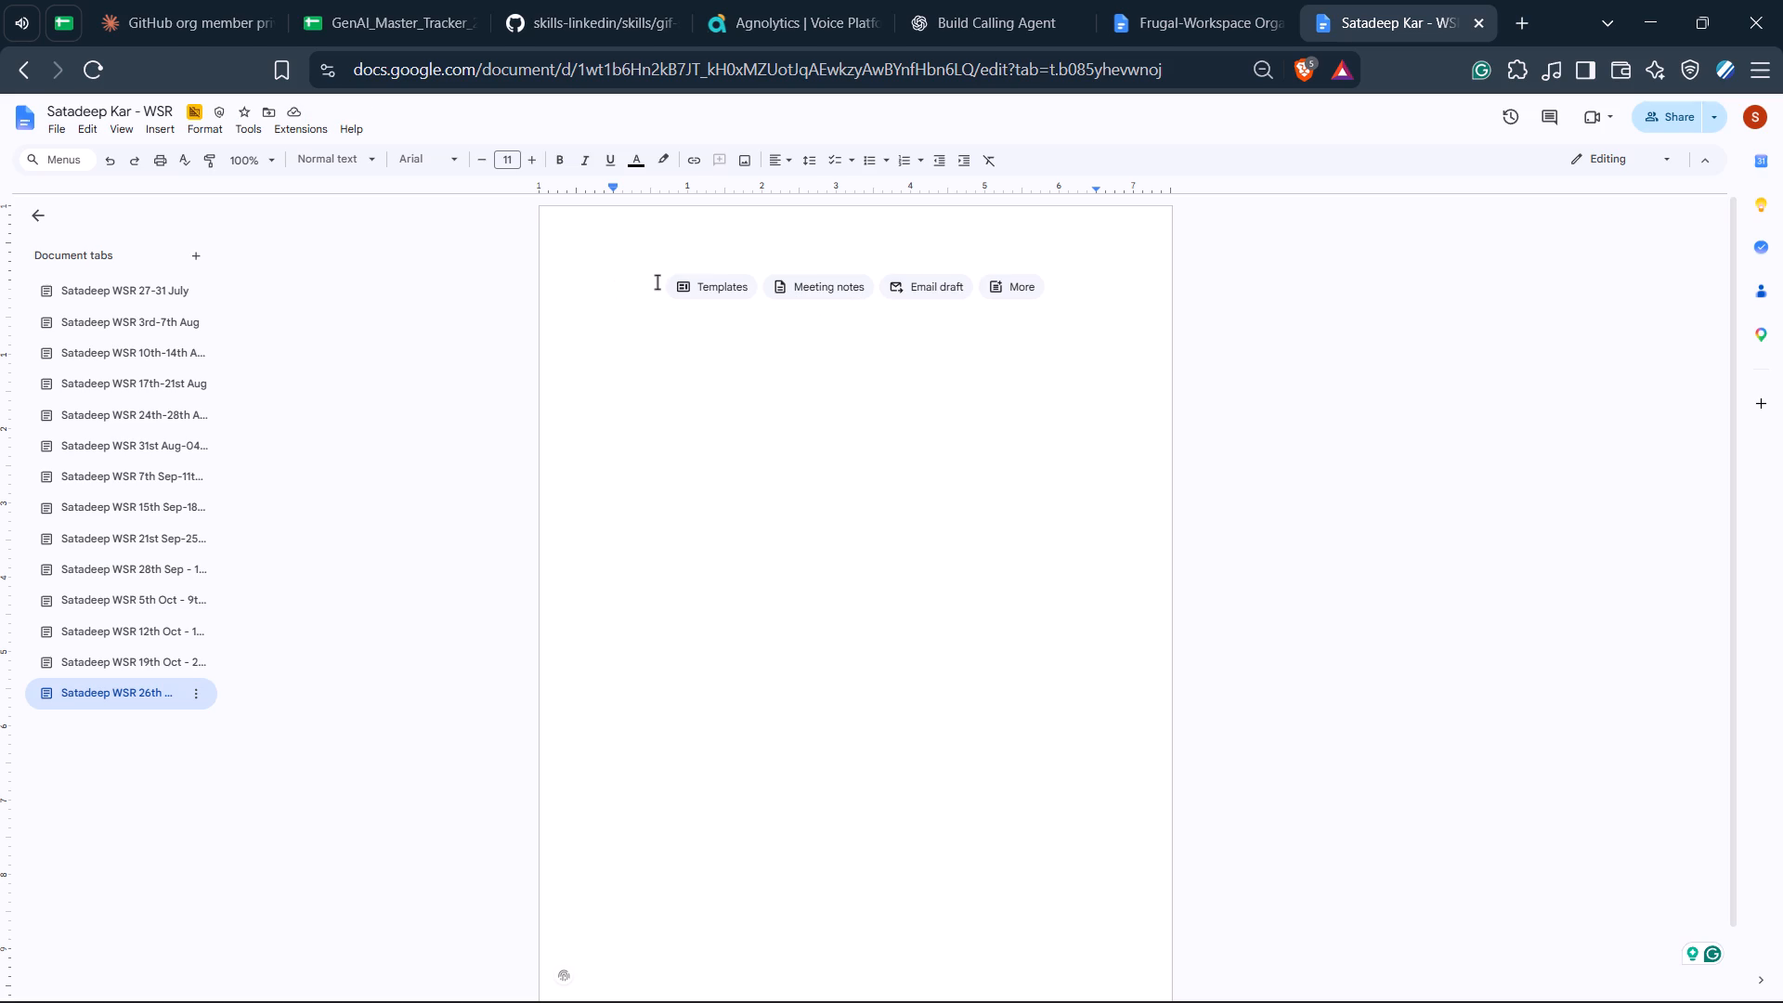
left_click(621, 320)
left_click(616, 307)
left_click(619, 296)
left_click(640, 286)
Skip the music playing in the browser to the next track and return to the blank report.
left_click(1620, 997)
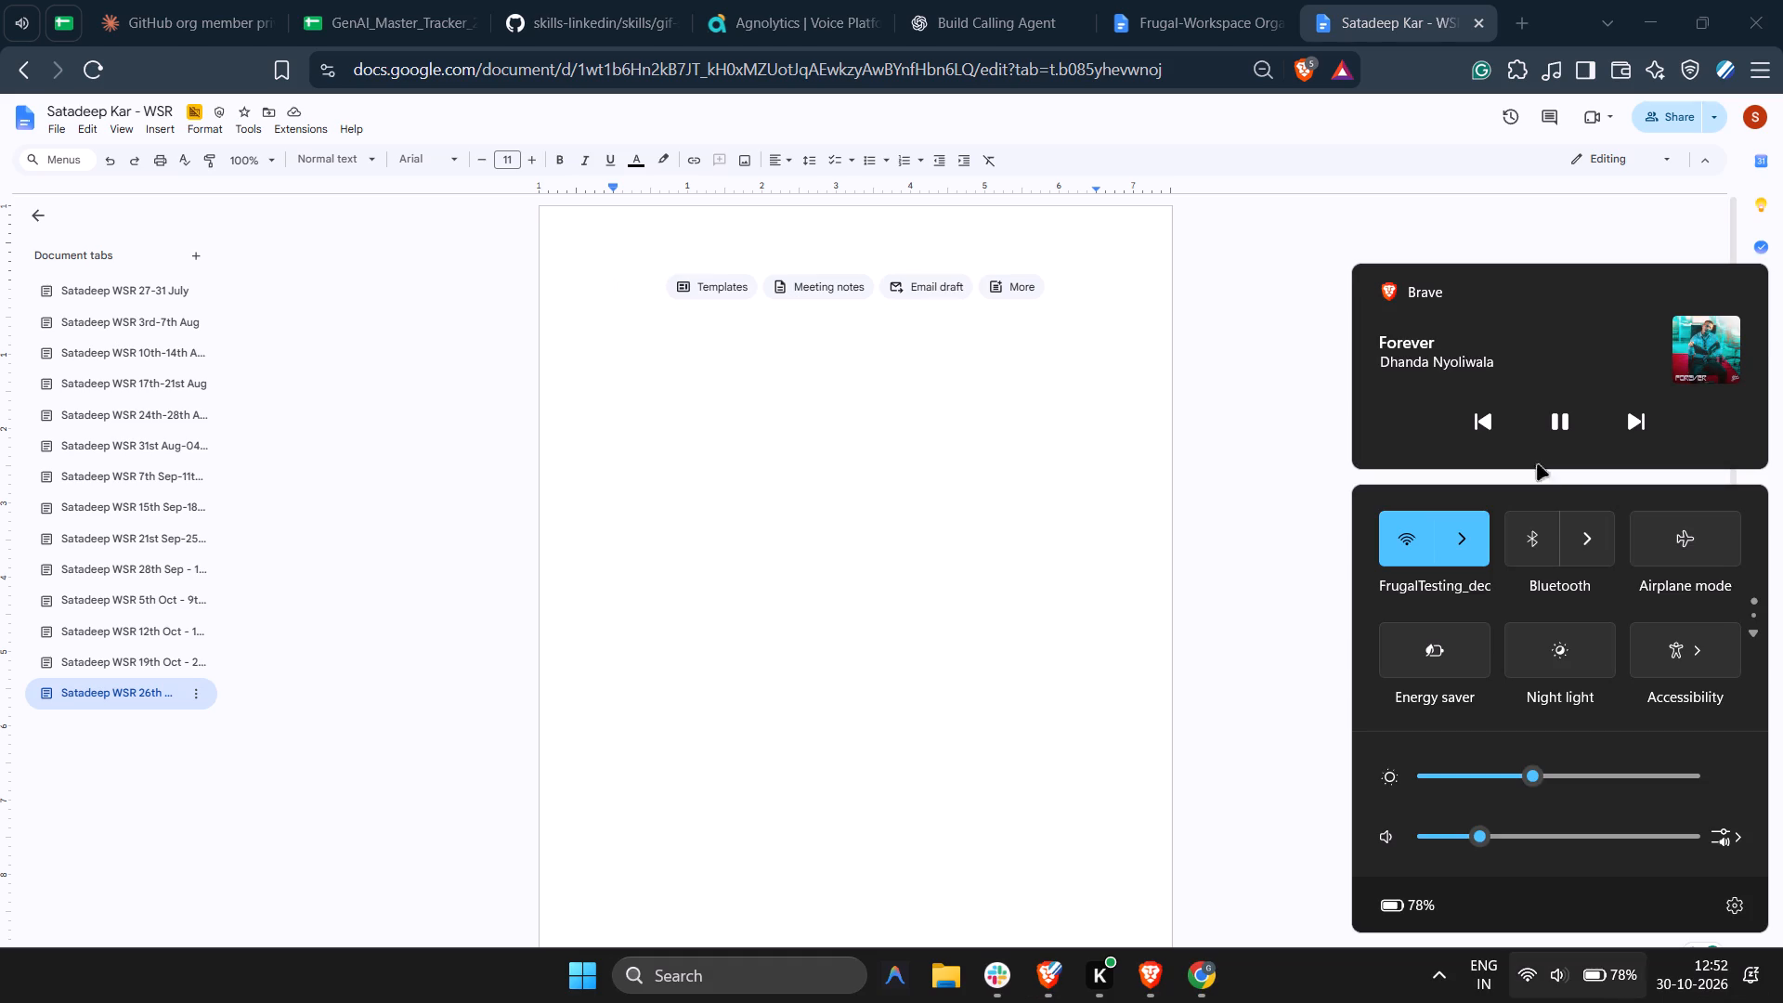
left_click(1629, 421)
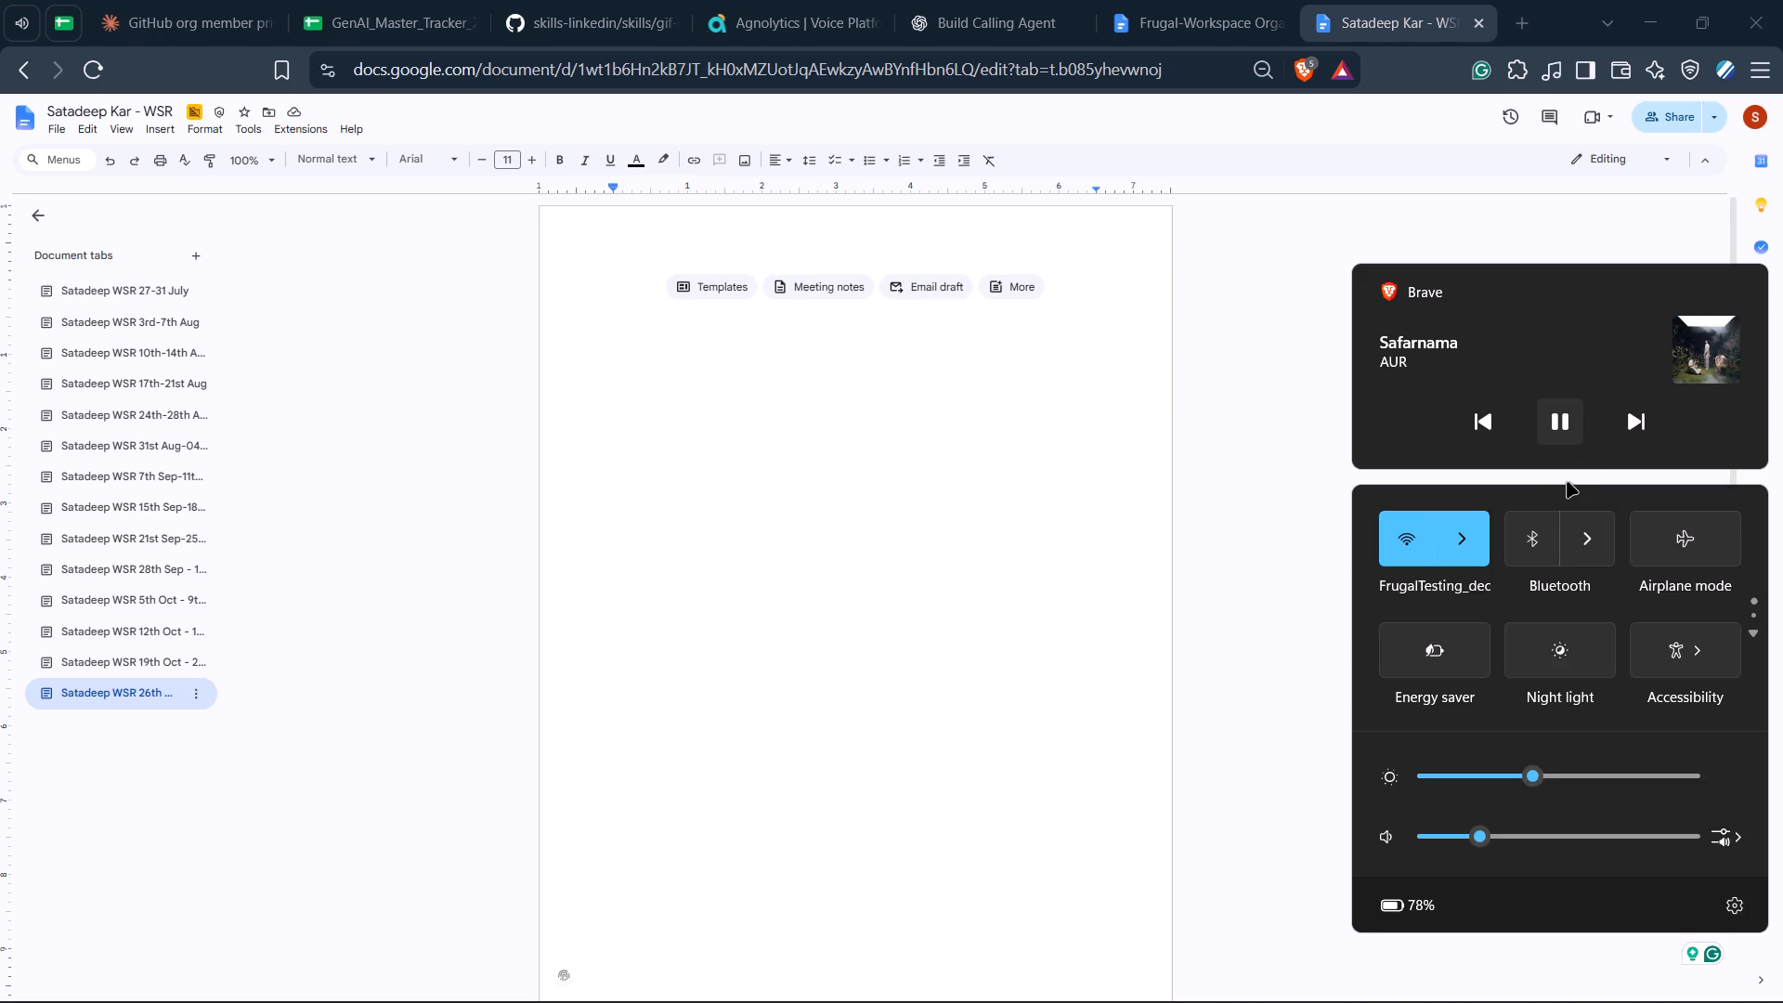
left_click(984, 464)
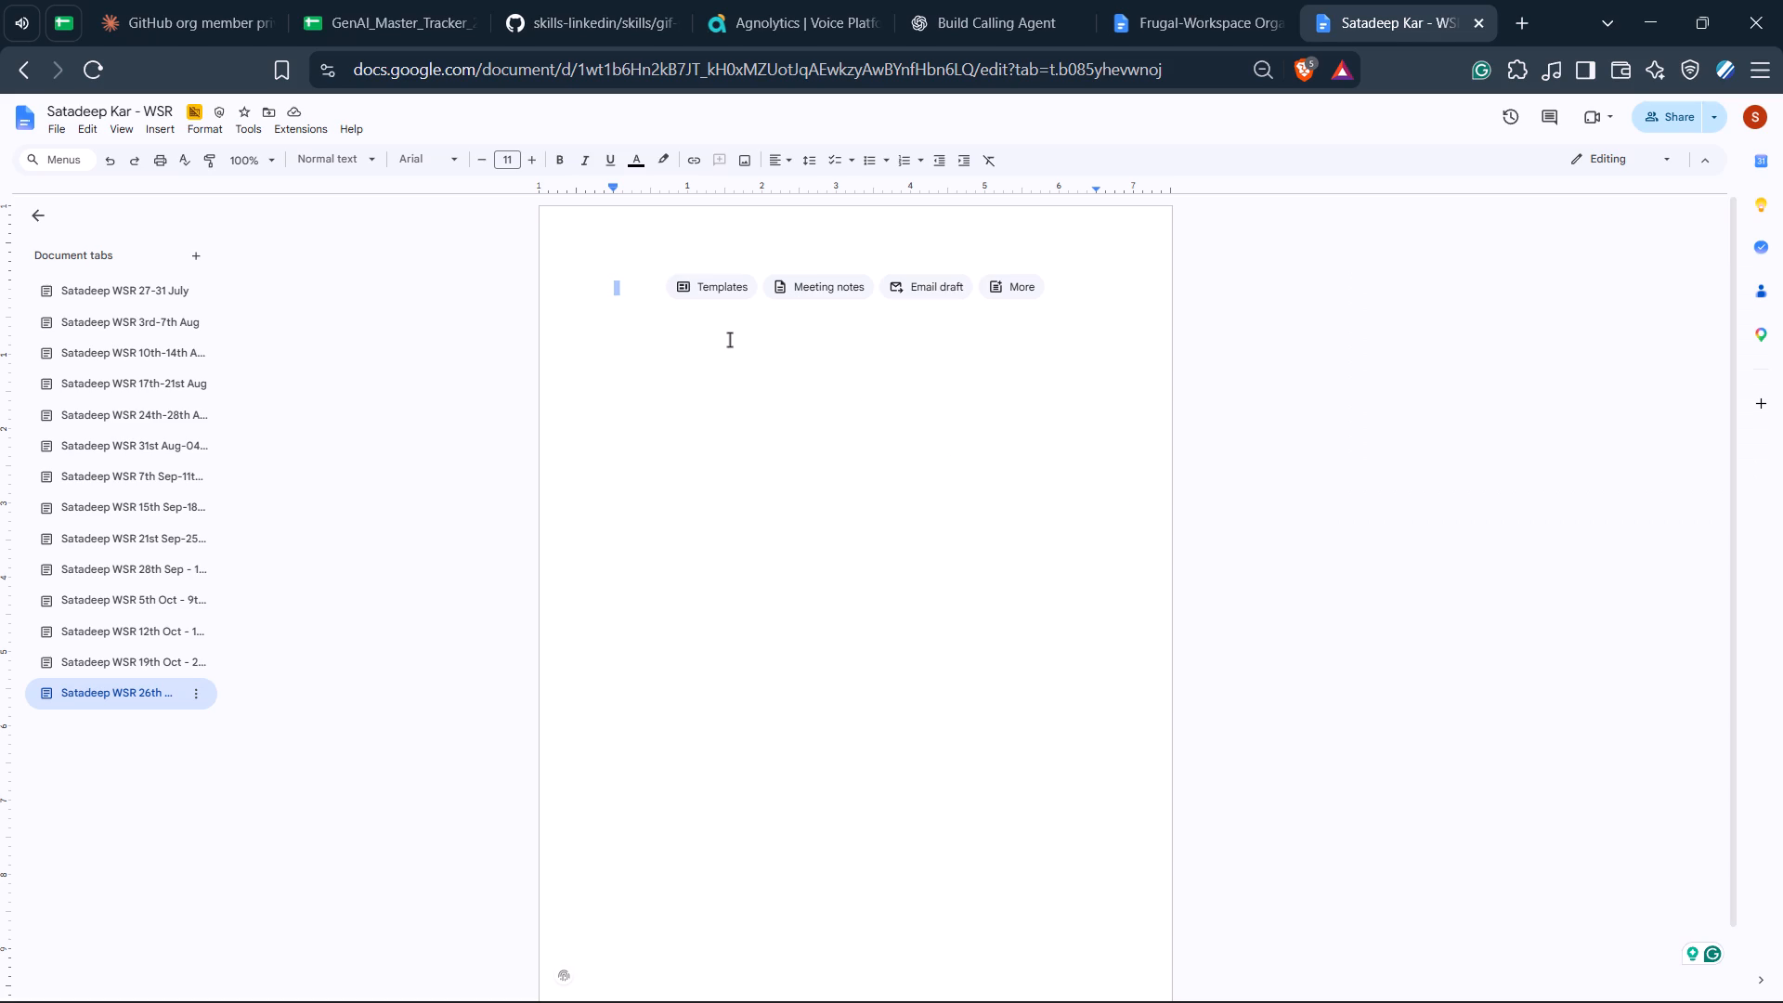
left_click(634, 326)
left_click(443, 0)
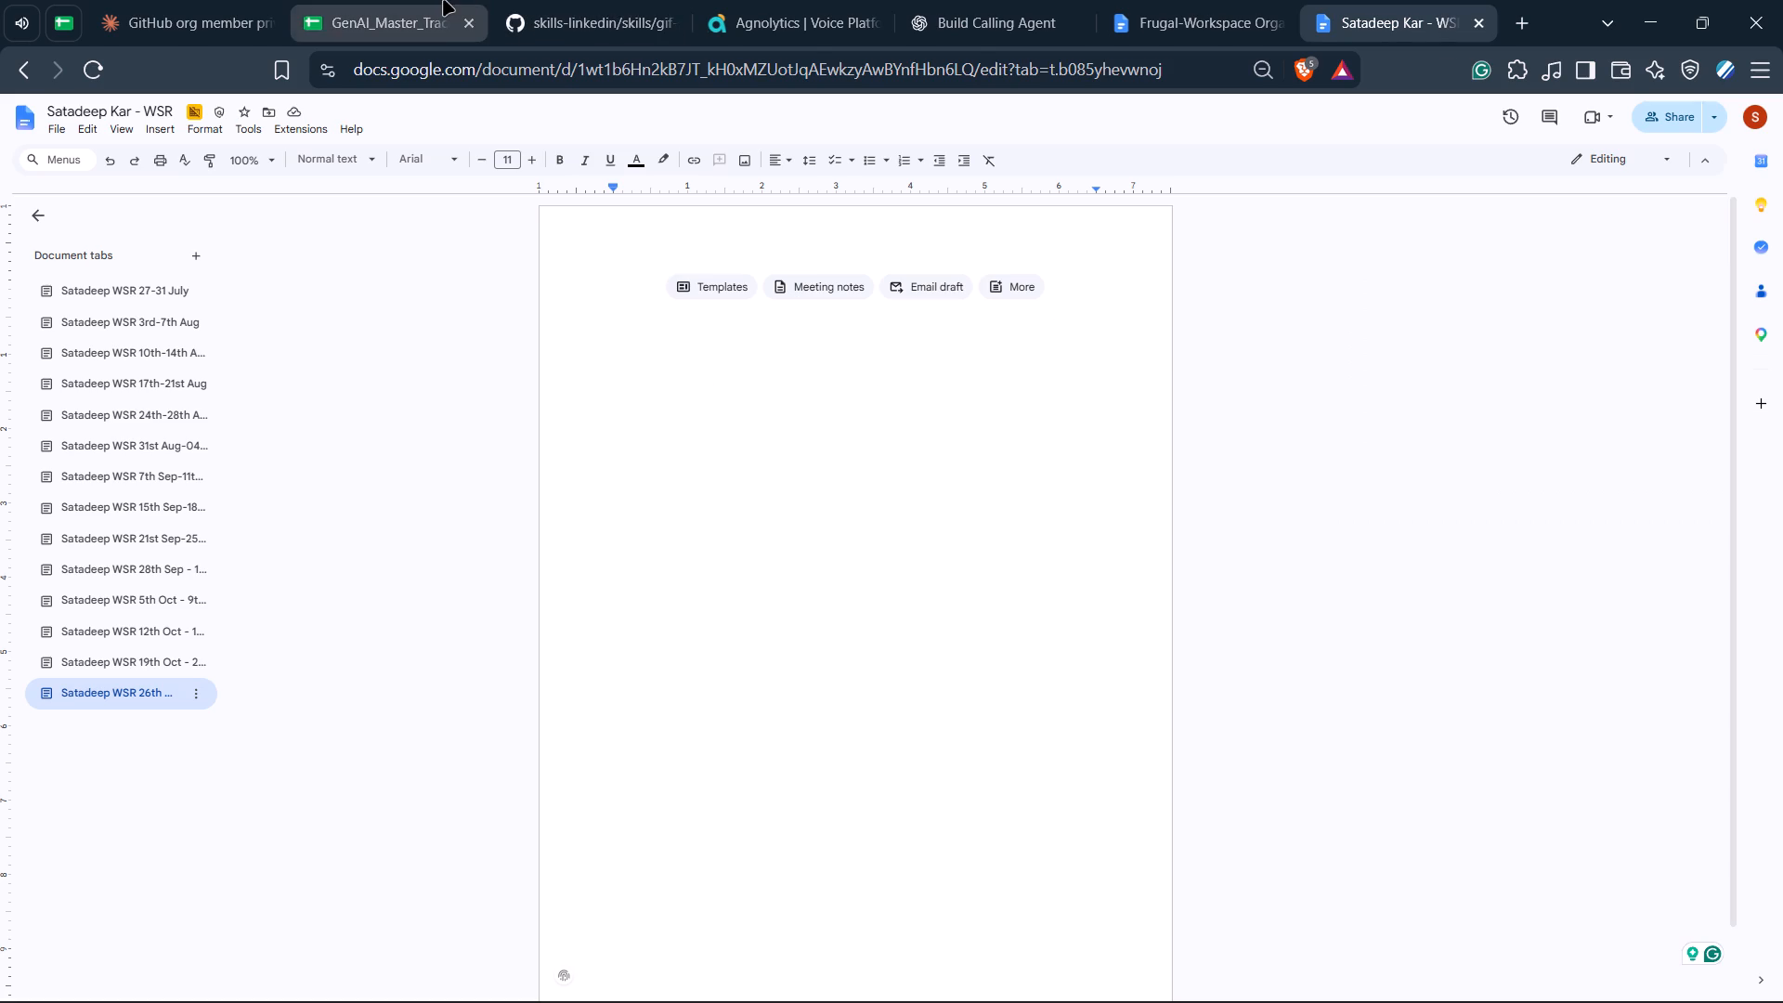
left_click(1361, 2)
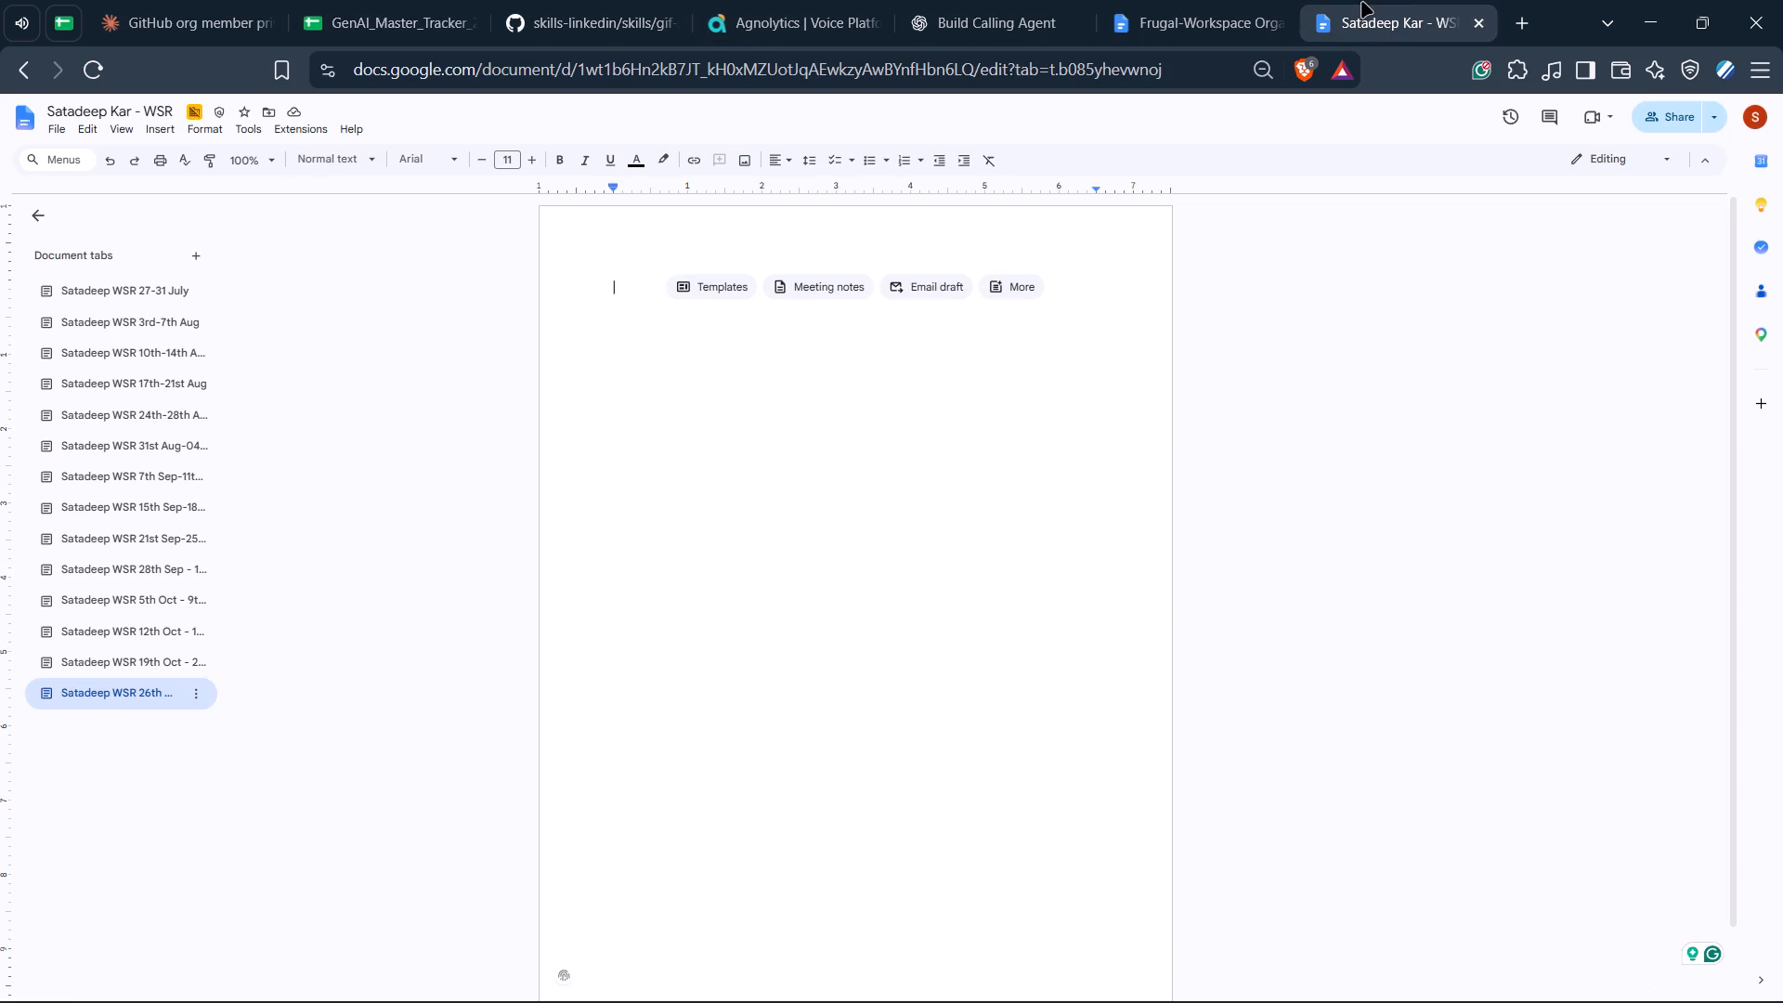
Check the open Agnolytics campaign page, then examine the end of the Build Calling Agent conversation in ChatGPT.
left_click(828, 0)
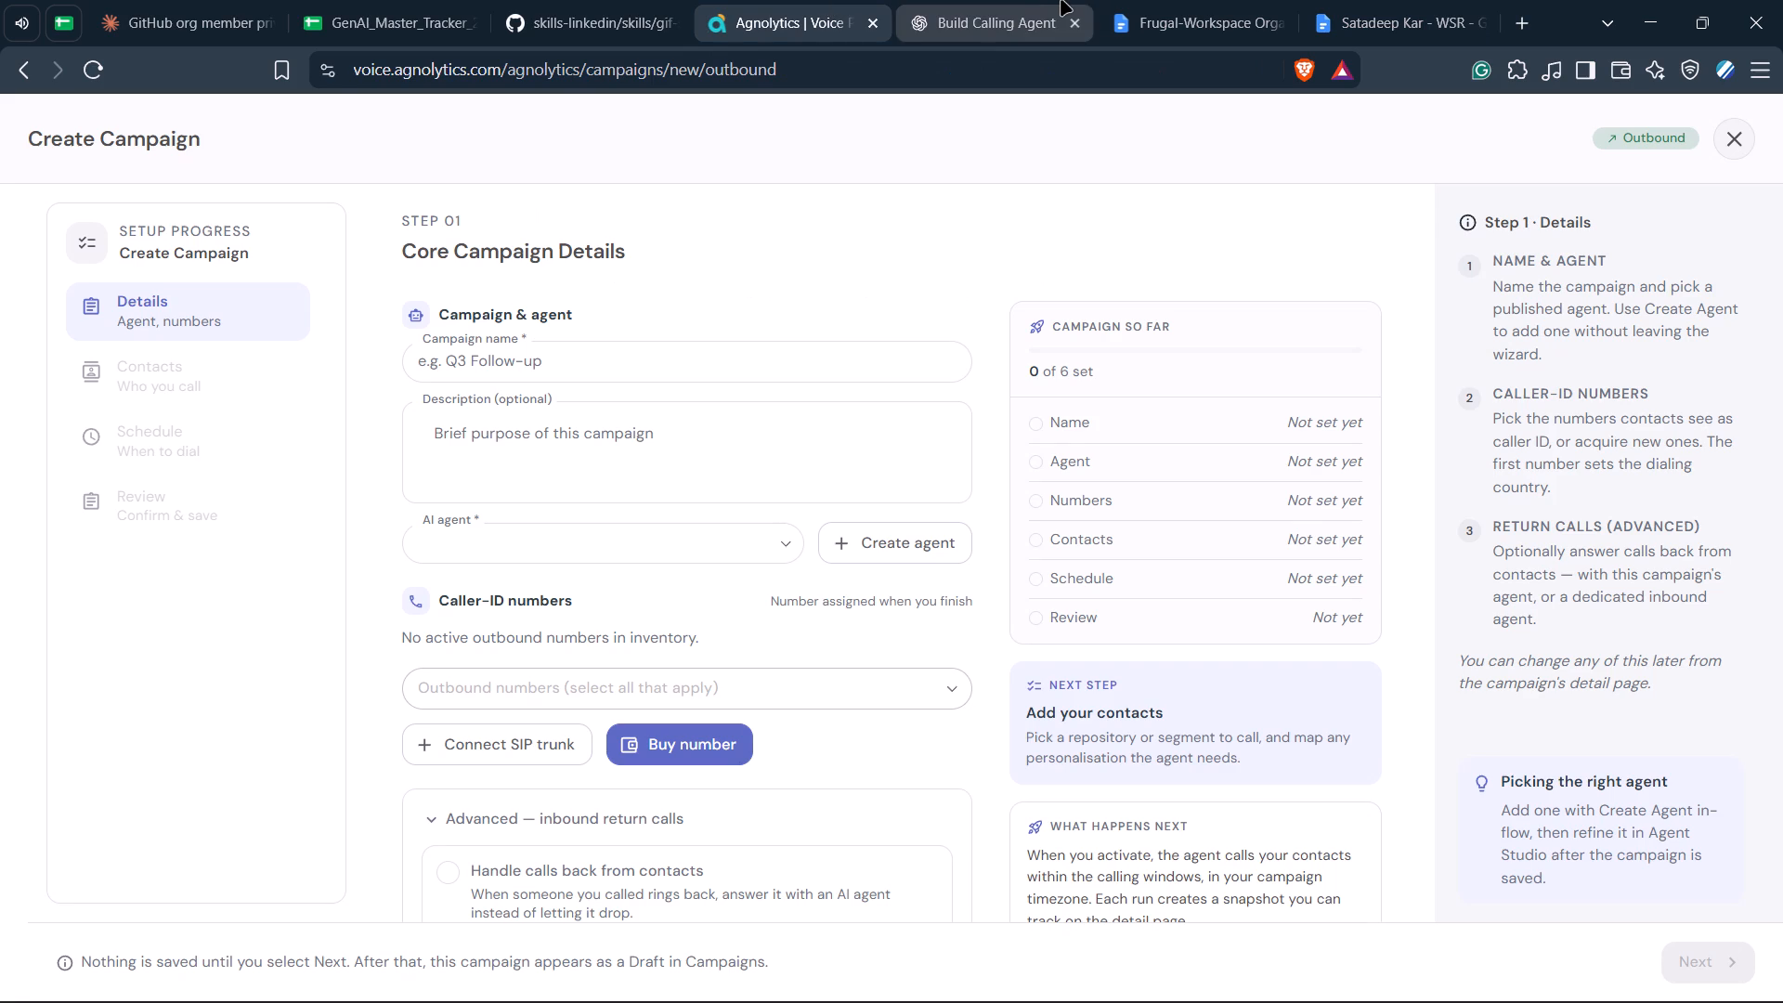
left_click(1055, 0)
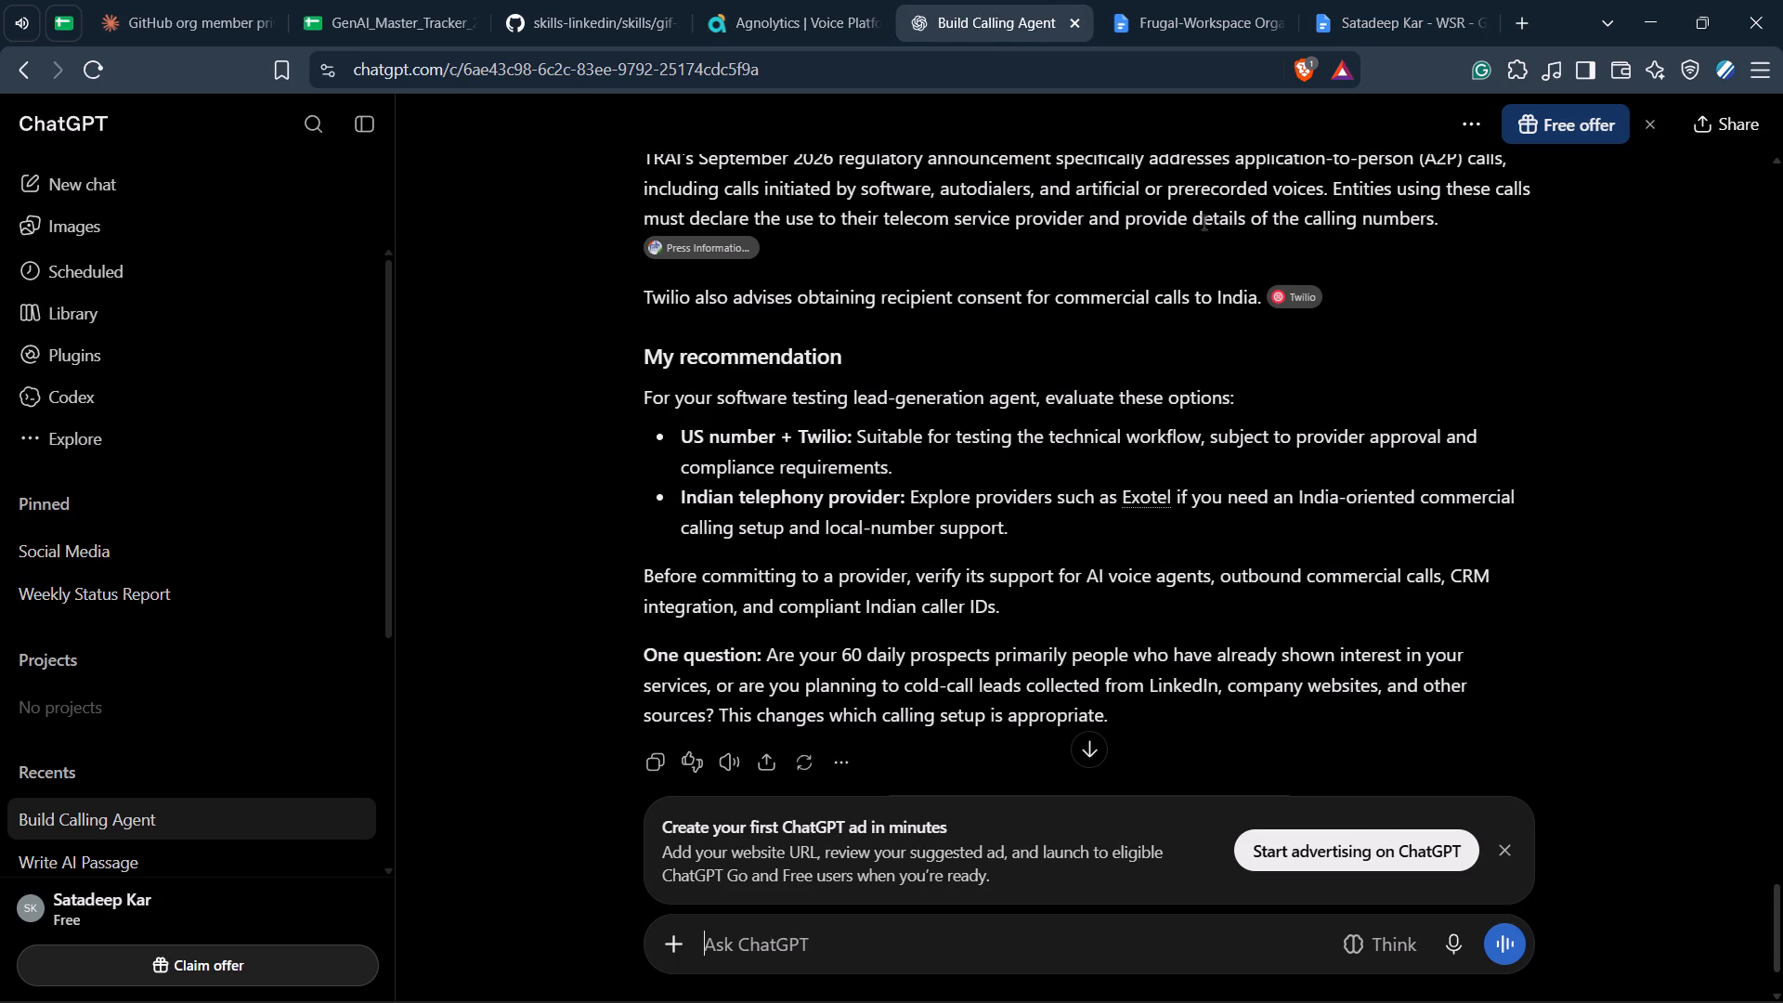
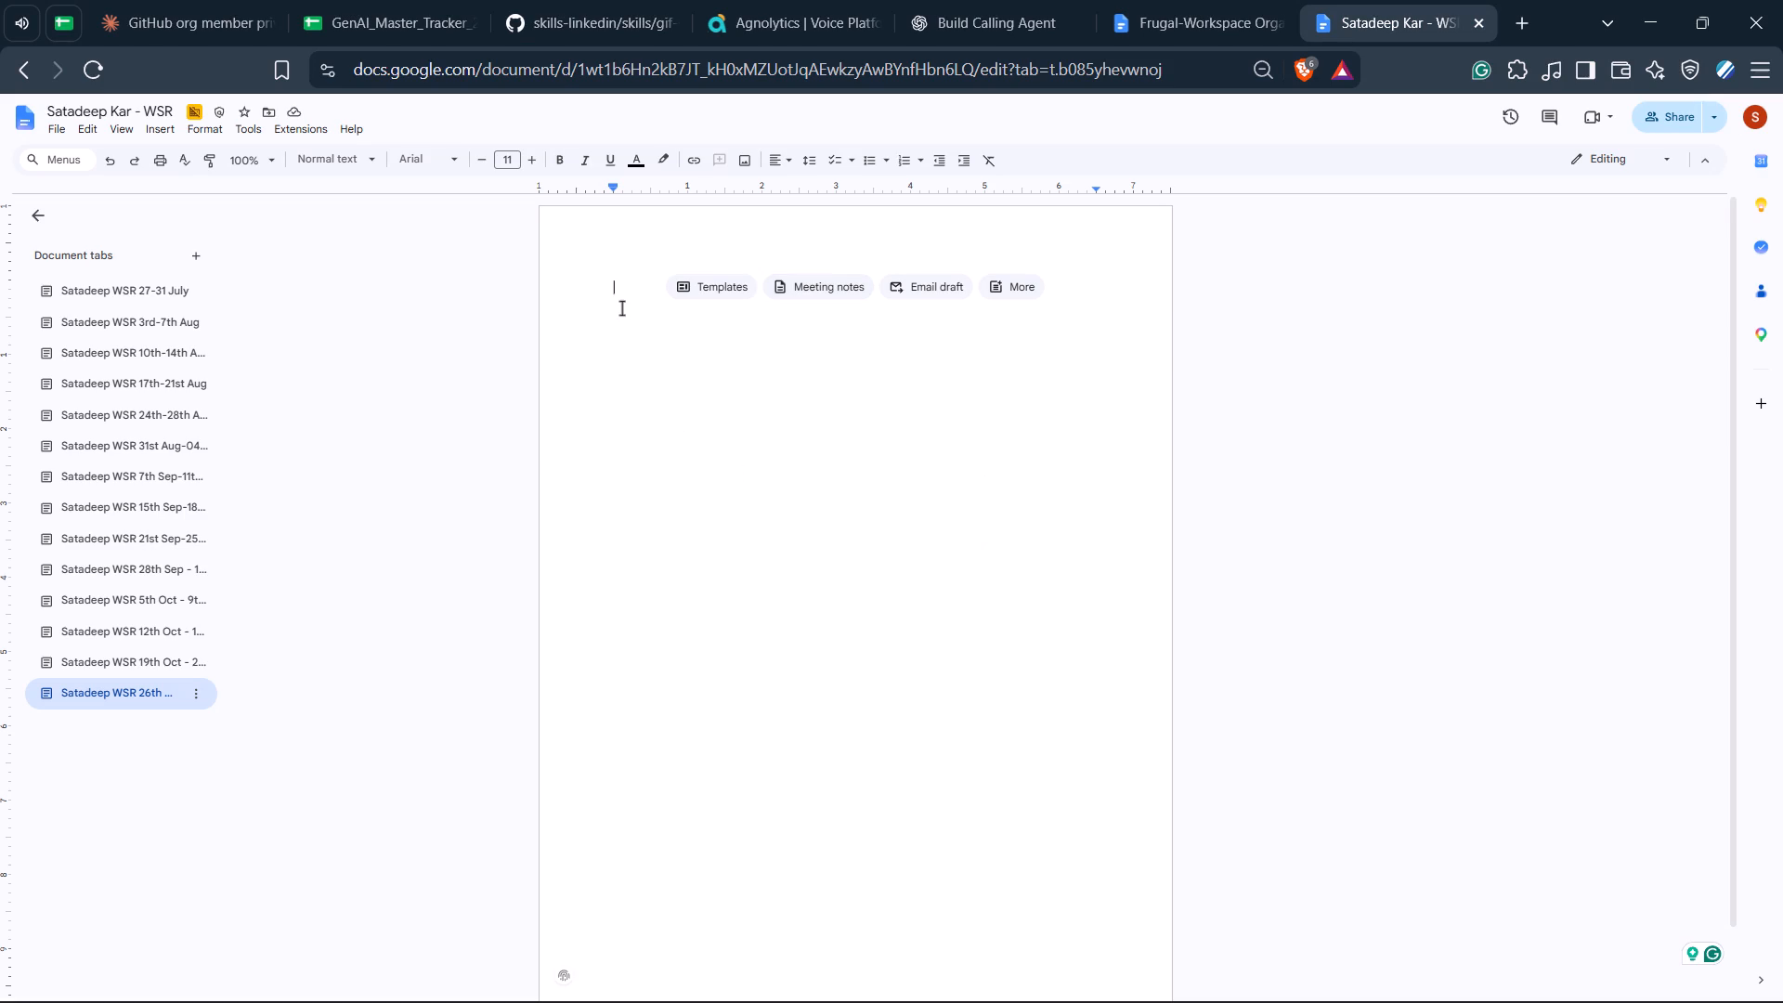
key("ctrl+v")
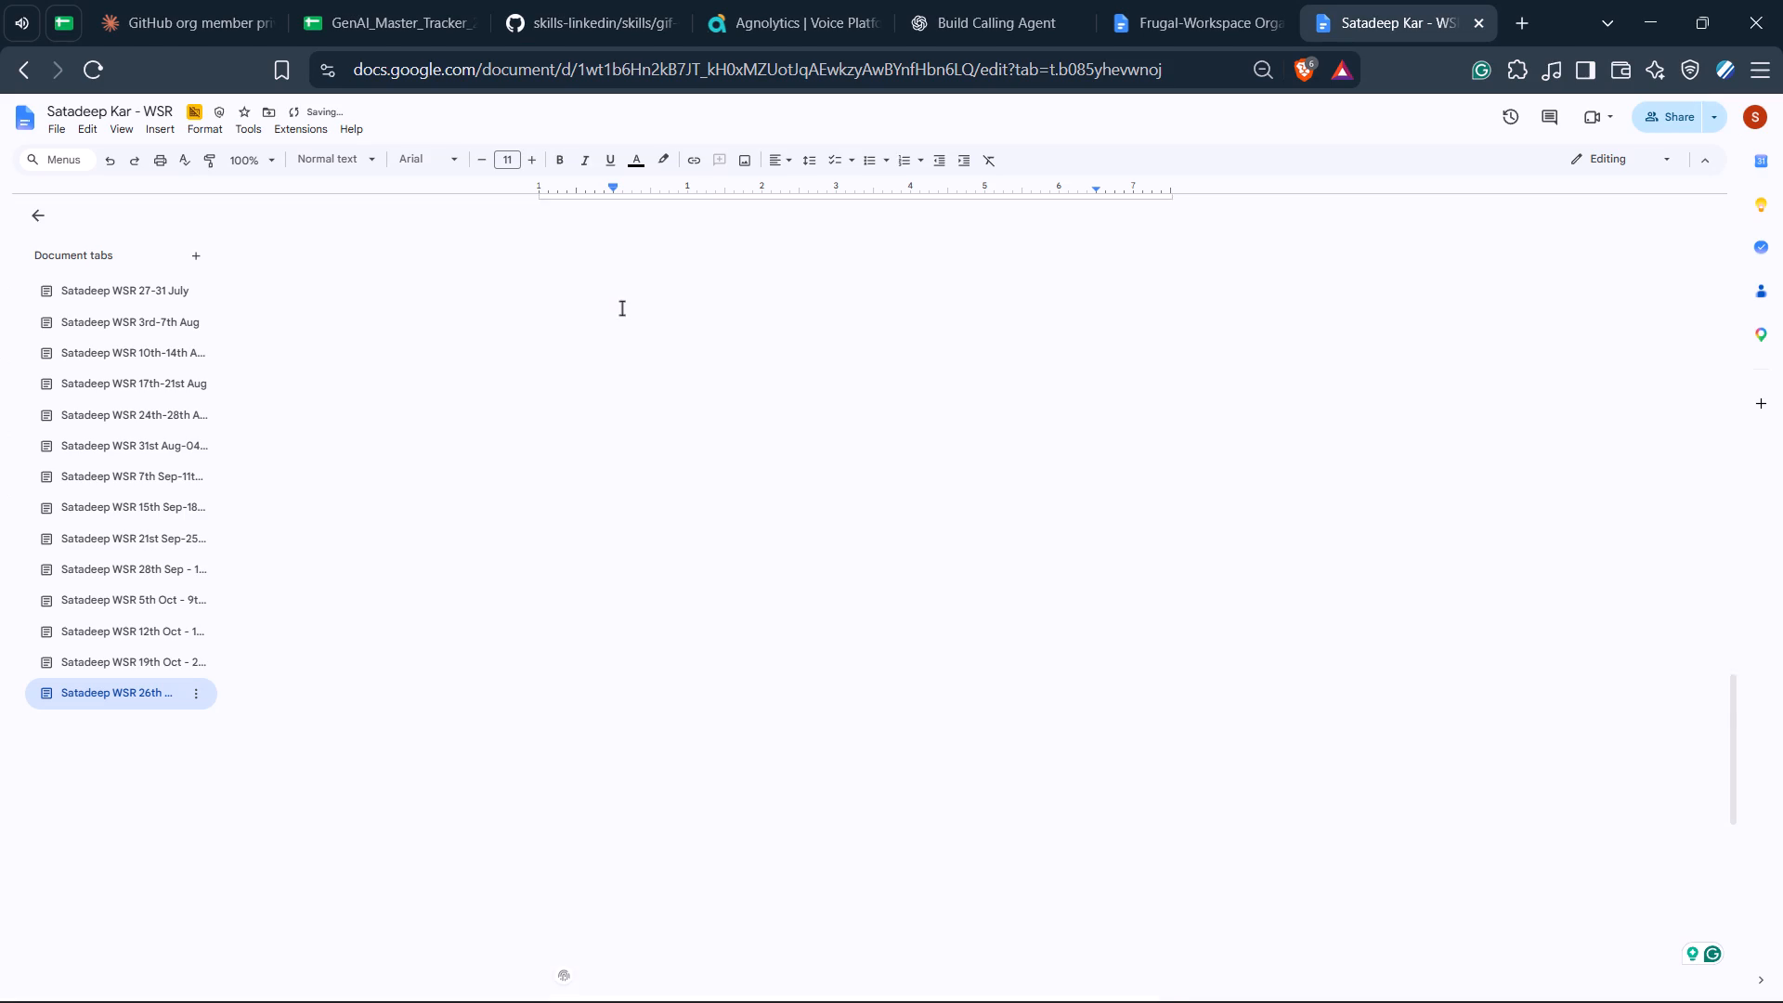
Delete the pasted blue title banner and details block above the Technical Work Completed This Week heading.
scroll(621, 307, "down", 4)
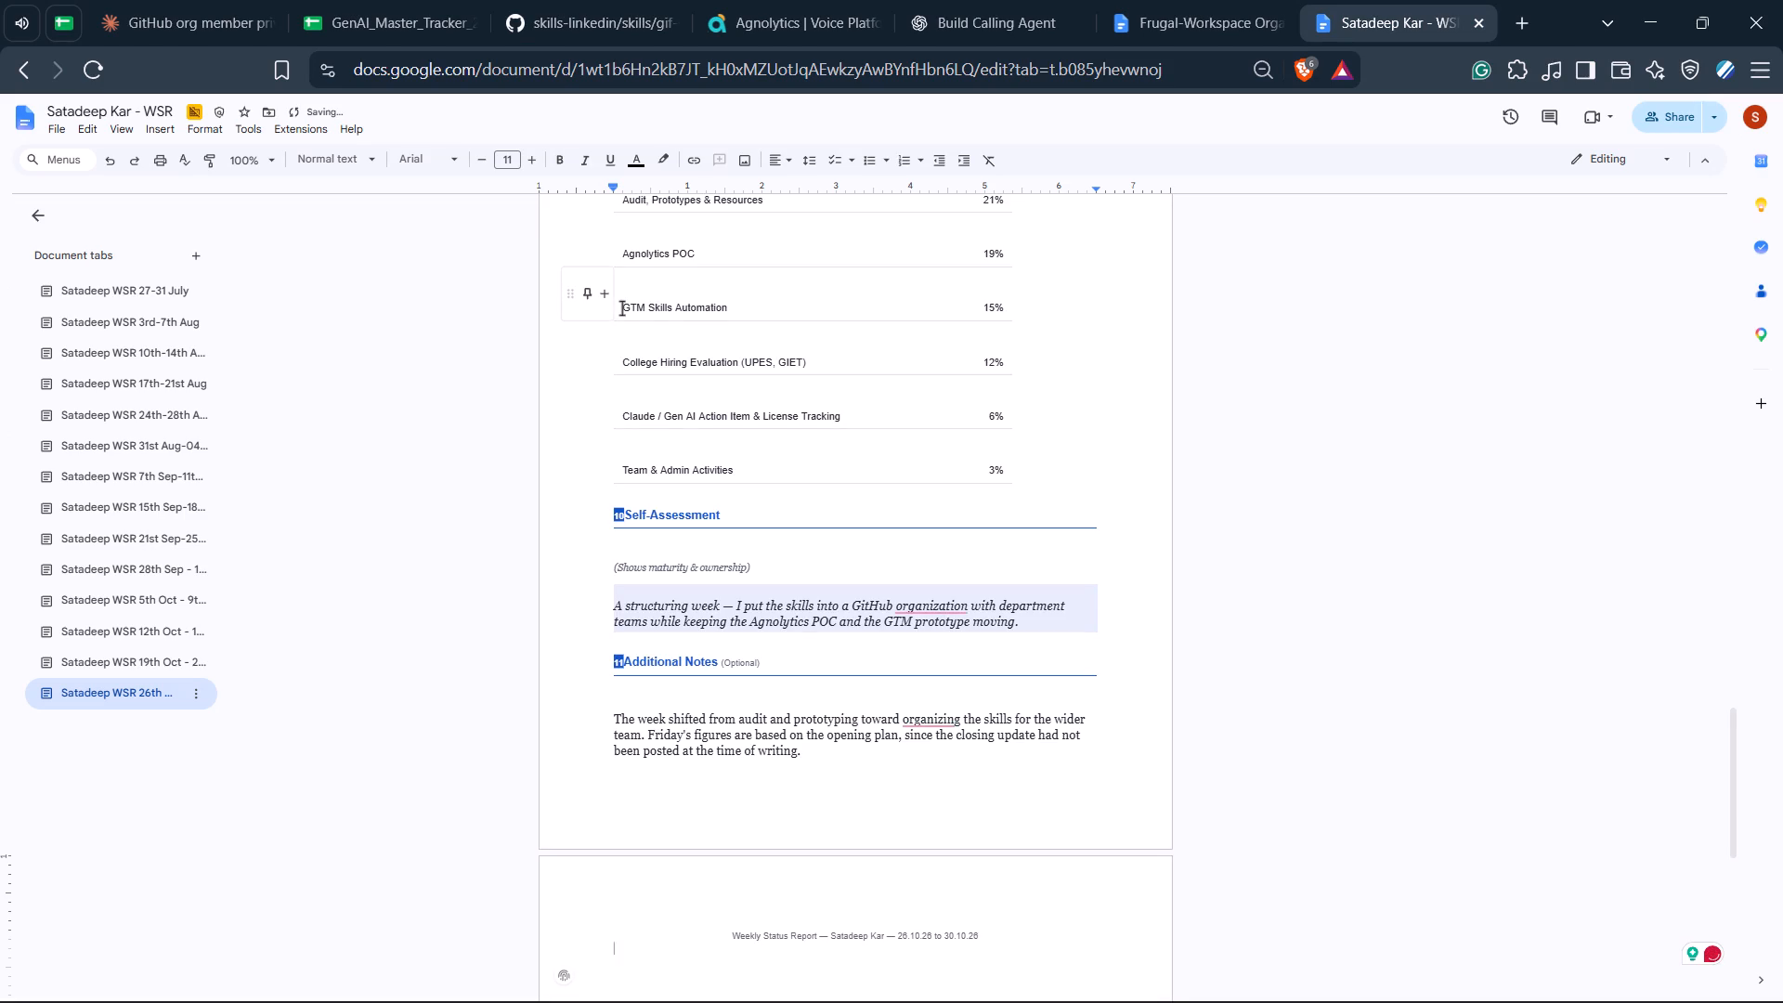
scroll(621, 307, "down", 1)
scroll(621, 307, "up", 15)
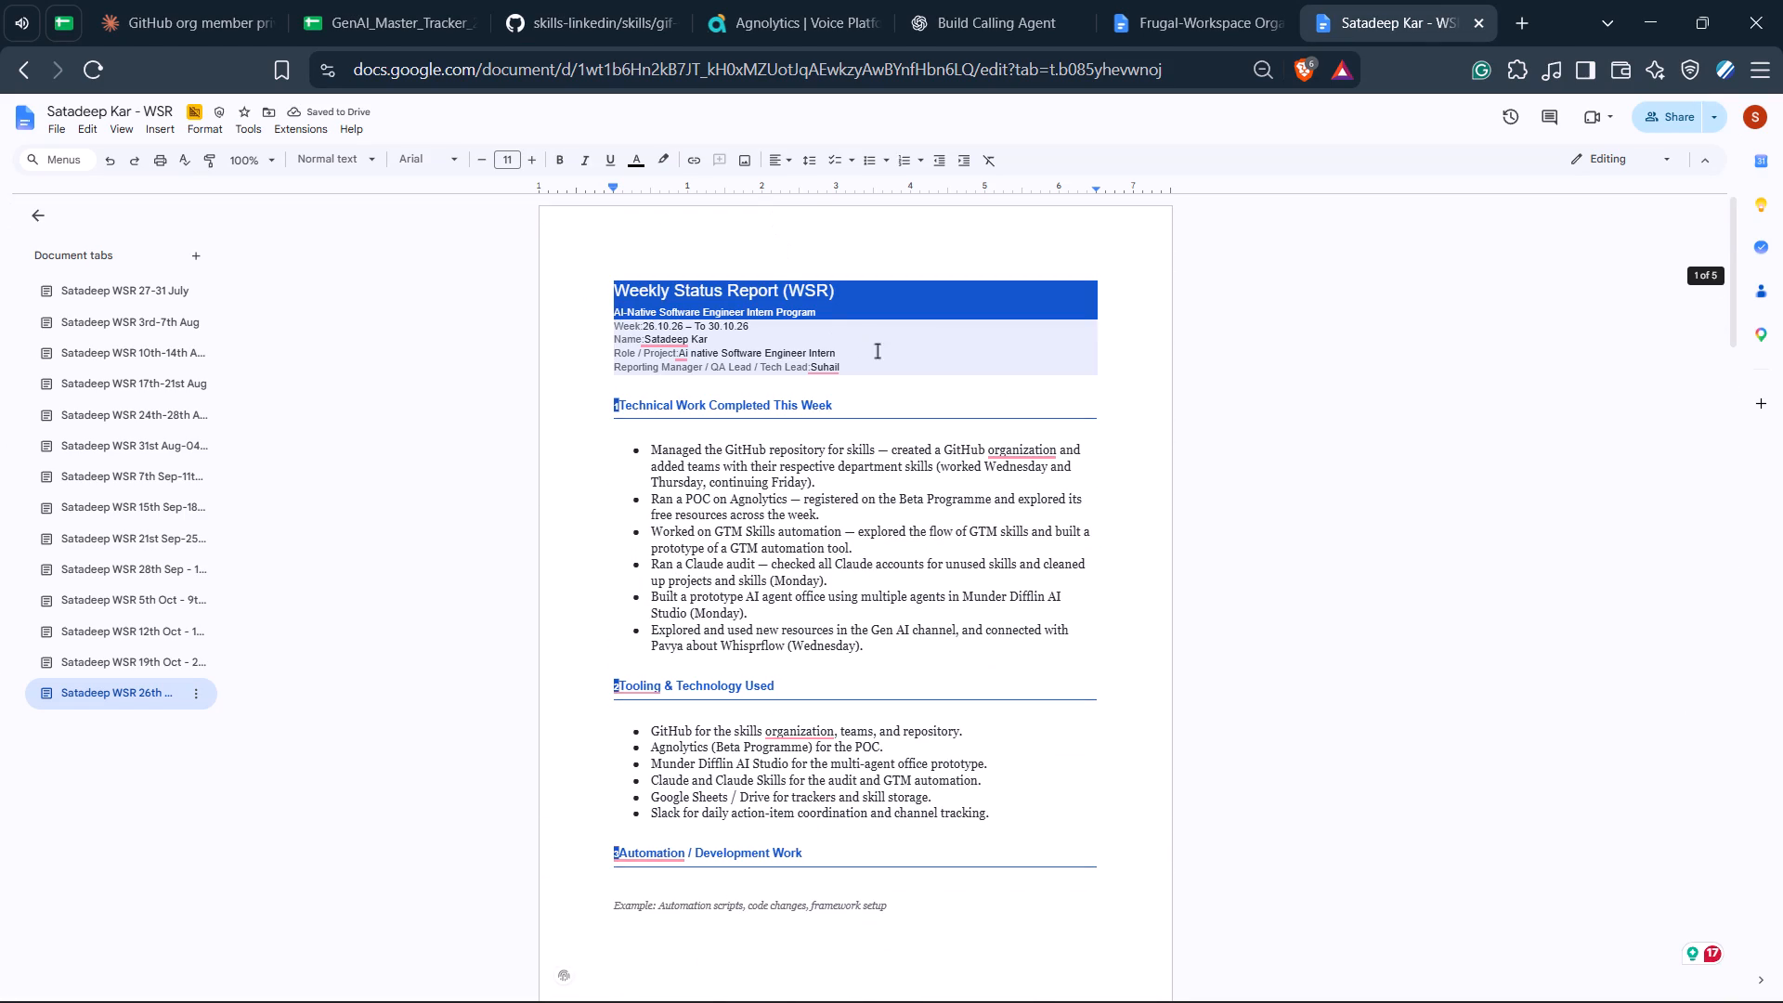
left_click_drag(1100, 368, 632, 293)
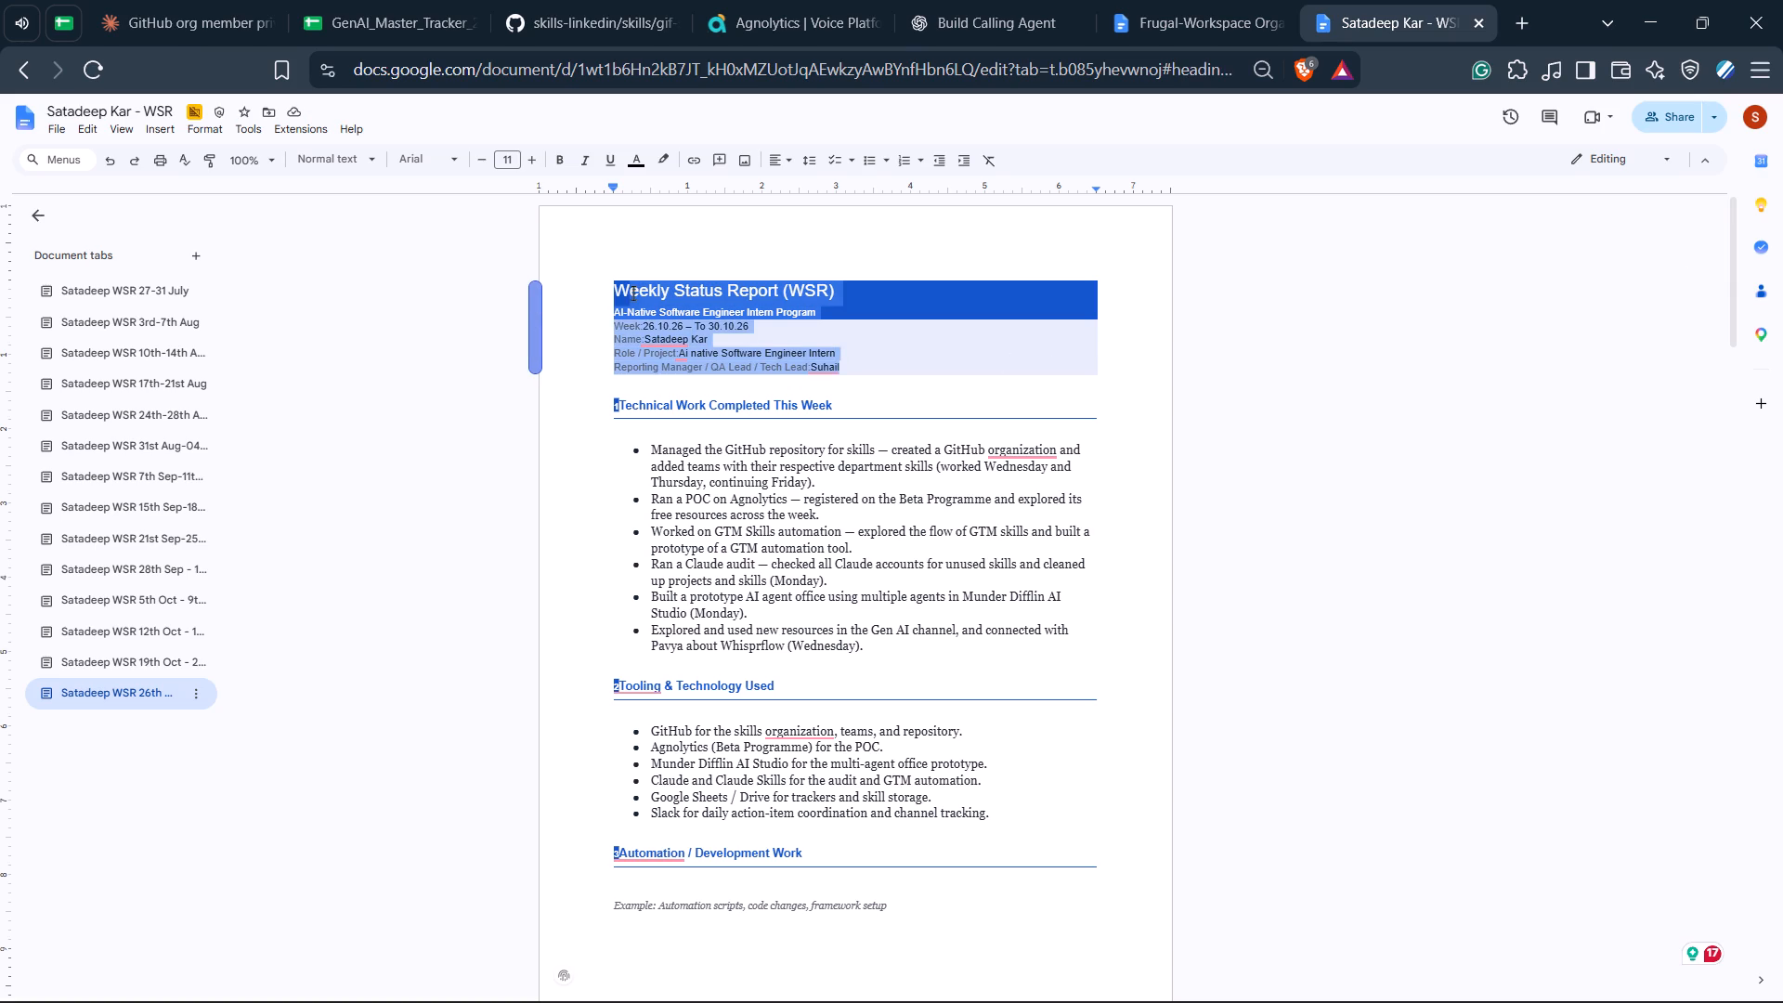
left_click_drag(632, 293, 609, 281)
key("BackSpace")
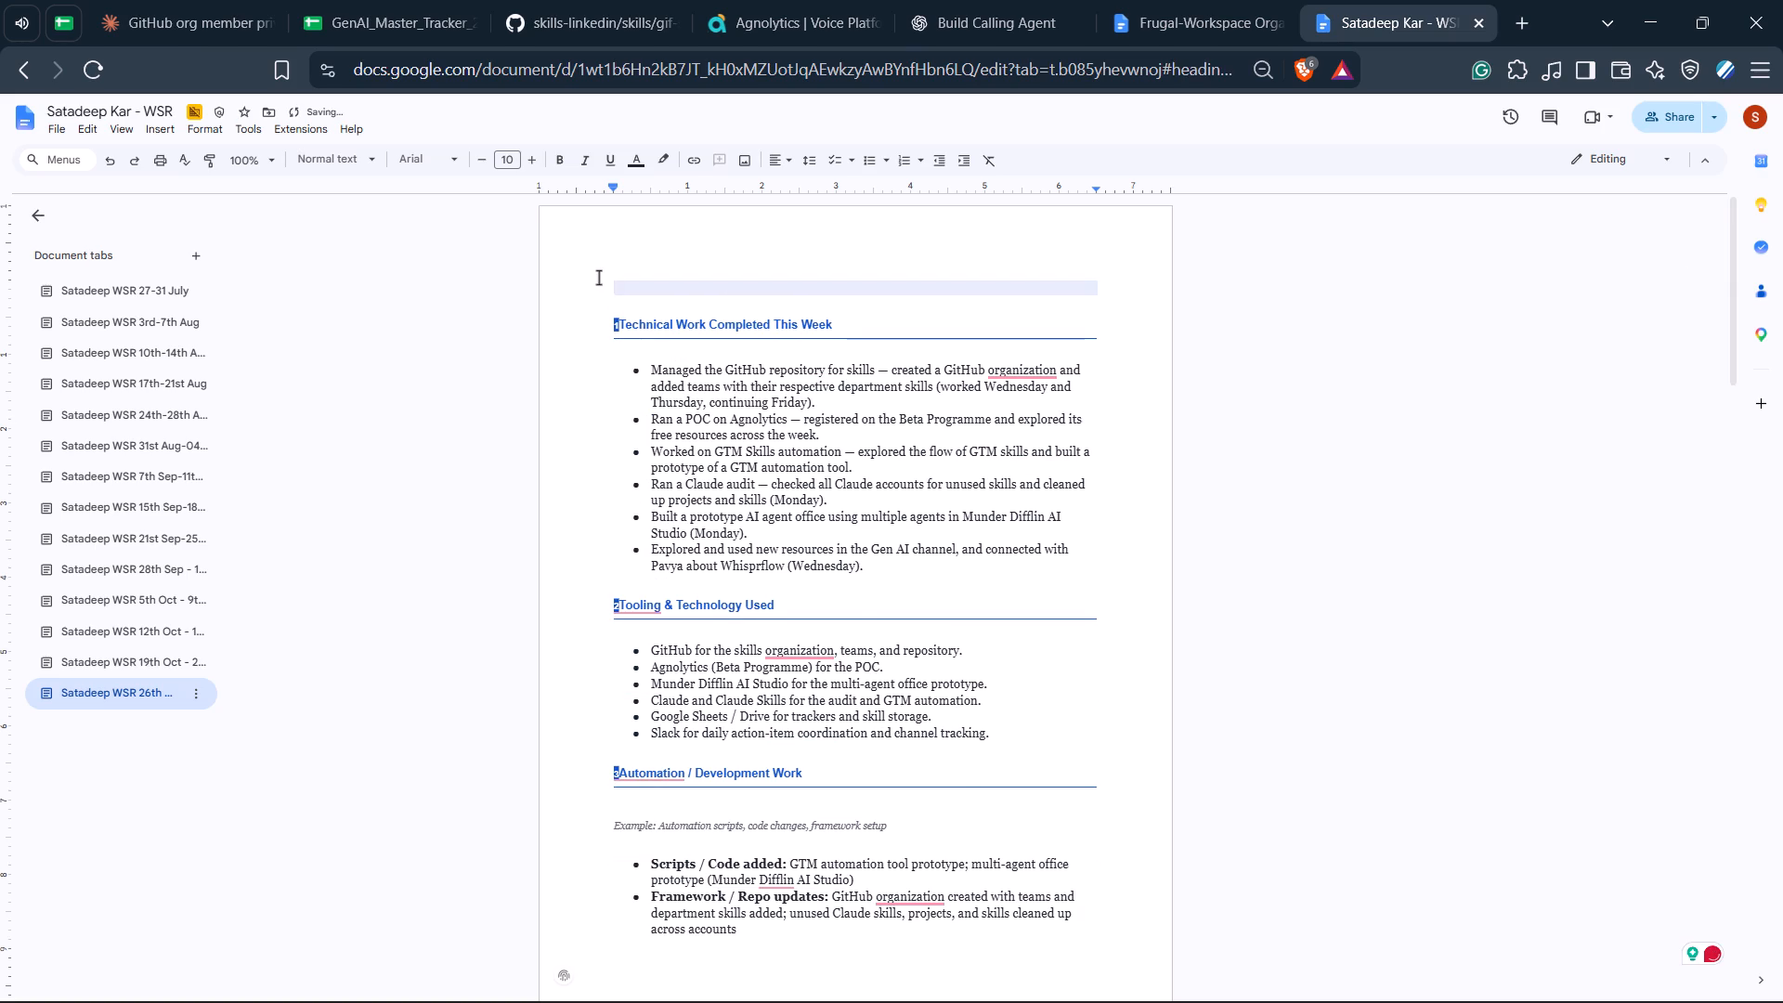
key("Delete")
Copy the title and details block from the 19th Oct tab and paste it above Technical Work Completed This Week in the 26th Oct tab.
left_click(116, 667)
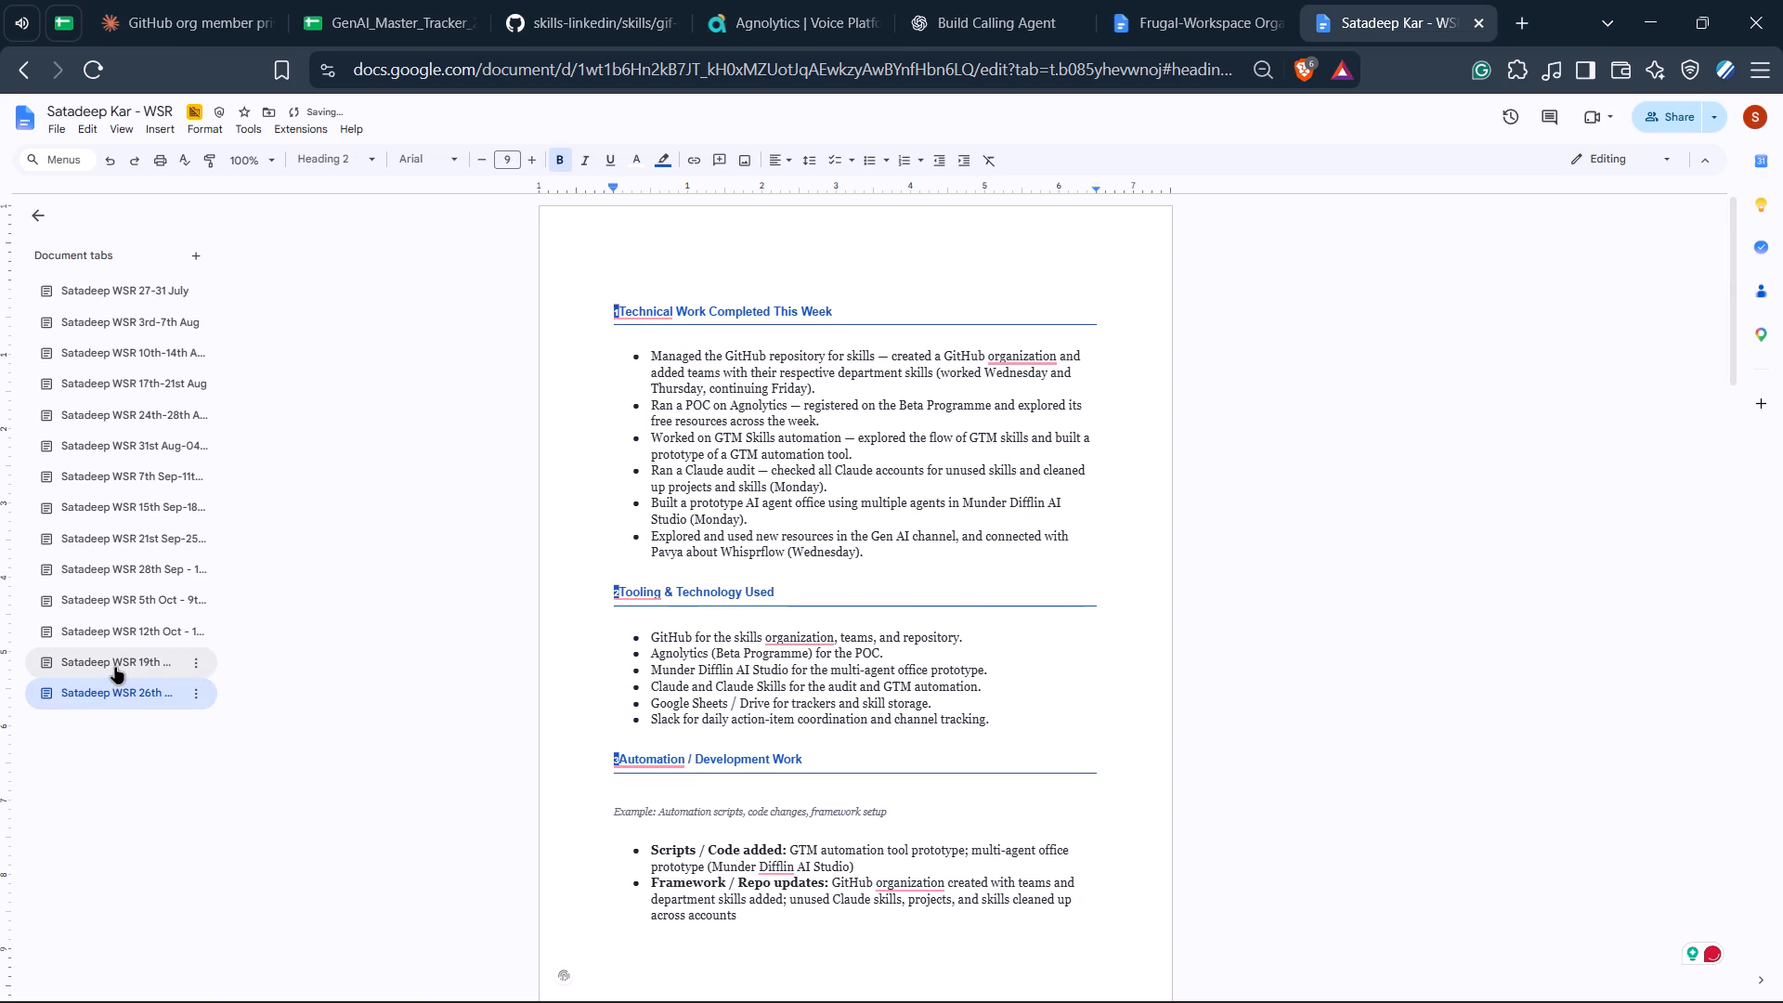
left_click_drag(965, 455, 853, 462)
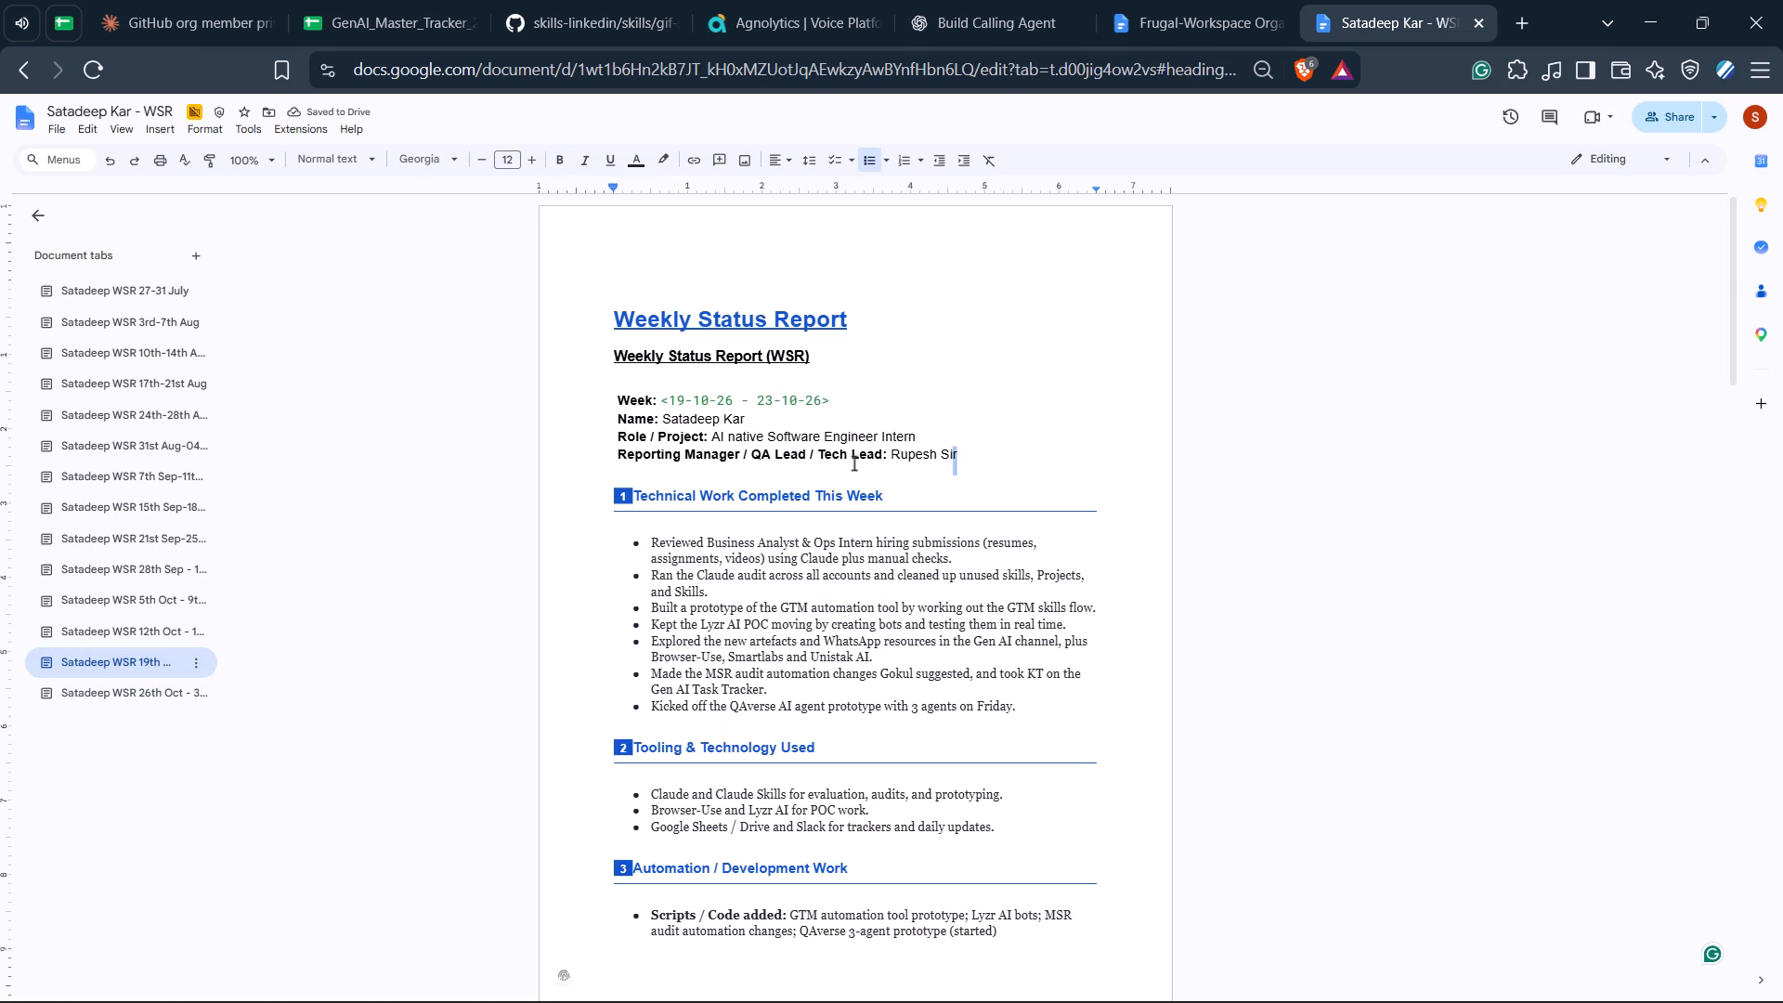
left_click_drag(853, 462, 612, 319)
key("ctrl+c")
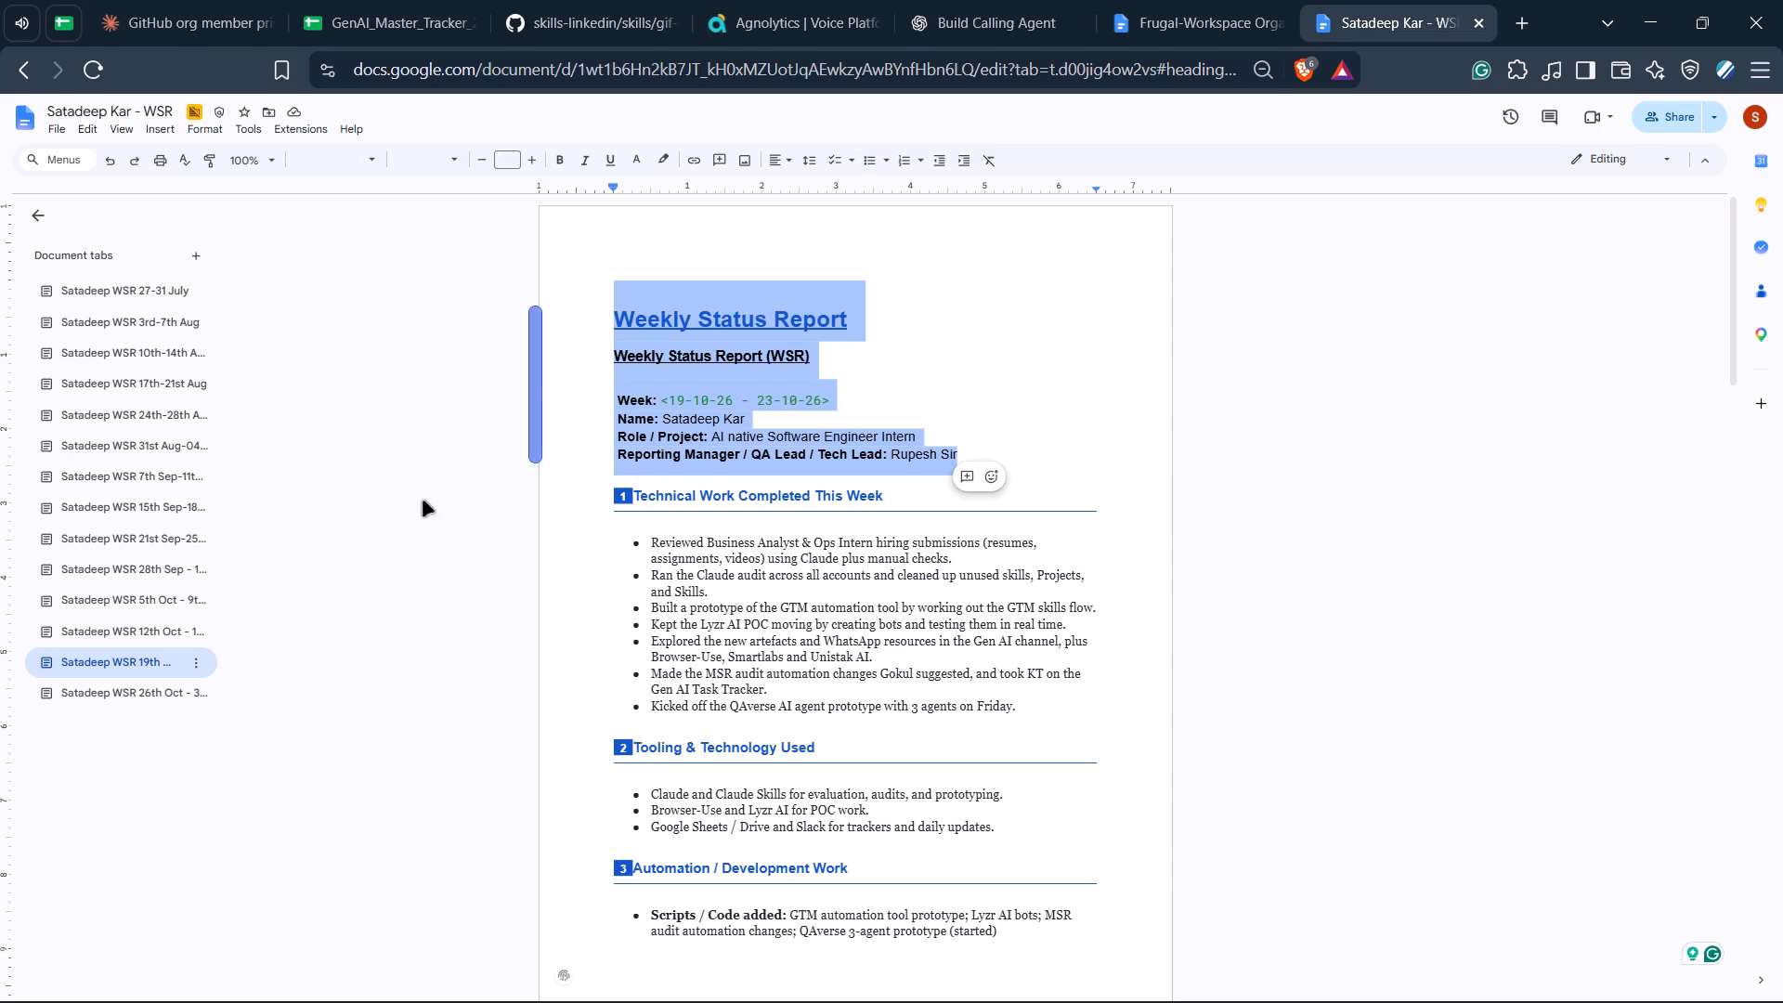
left_click(332, 589)
left_click(145, 697)
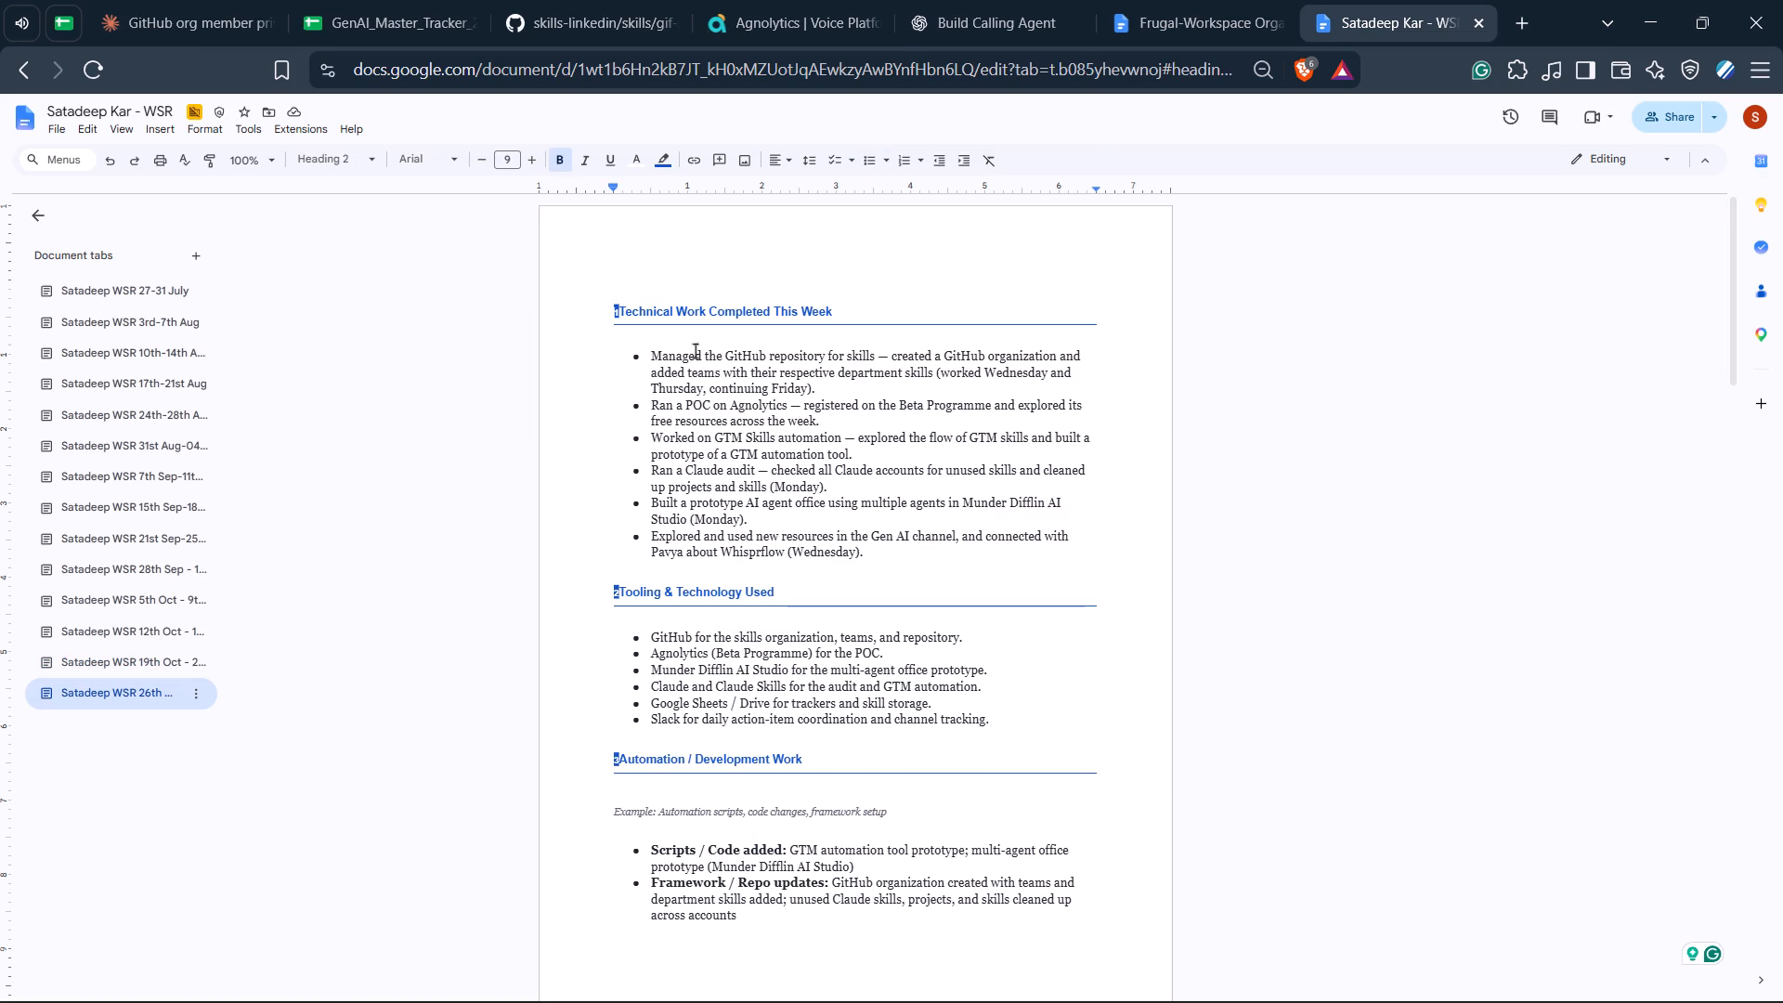
left_click(606, 294)
key("Return")
key("Up")
key("ctrl+v")
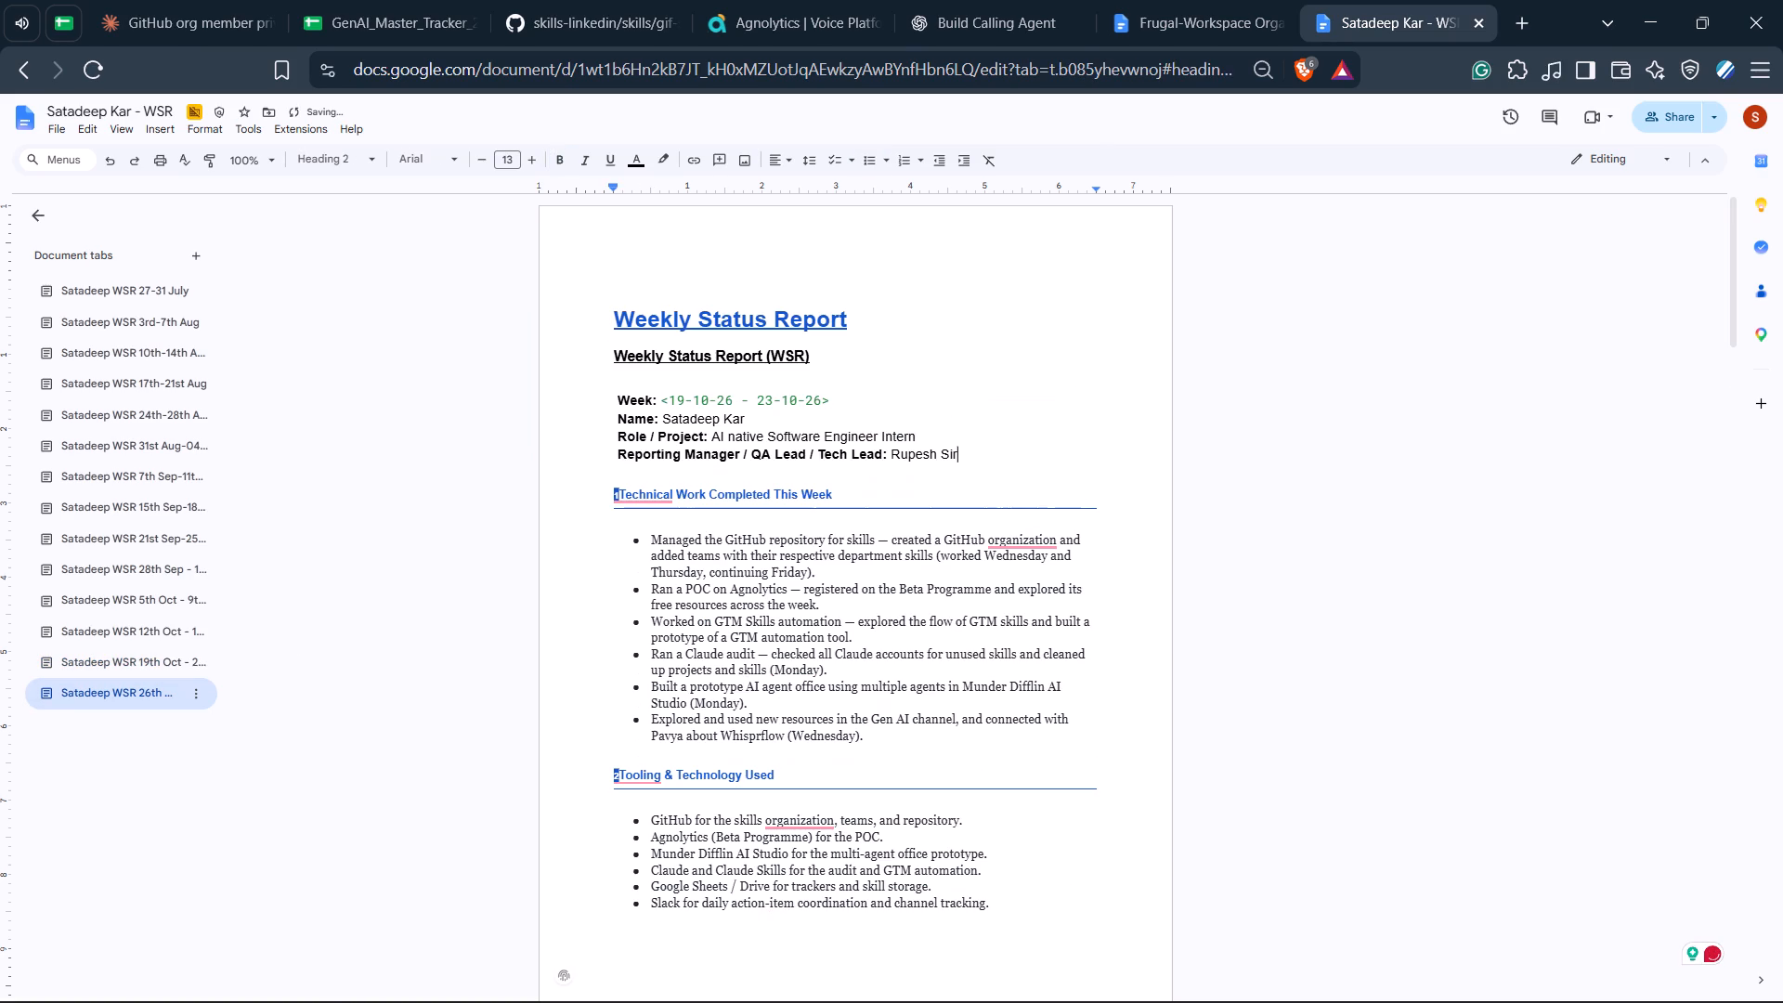
left_click(1007, 465)
Remove the duplicate "Weekly Status Report (WSR)" subtitle line, keeping the week line directly below the main title.
scroll(1007, 465, "down", 20)
scroll(1007, 465, "down", 5)
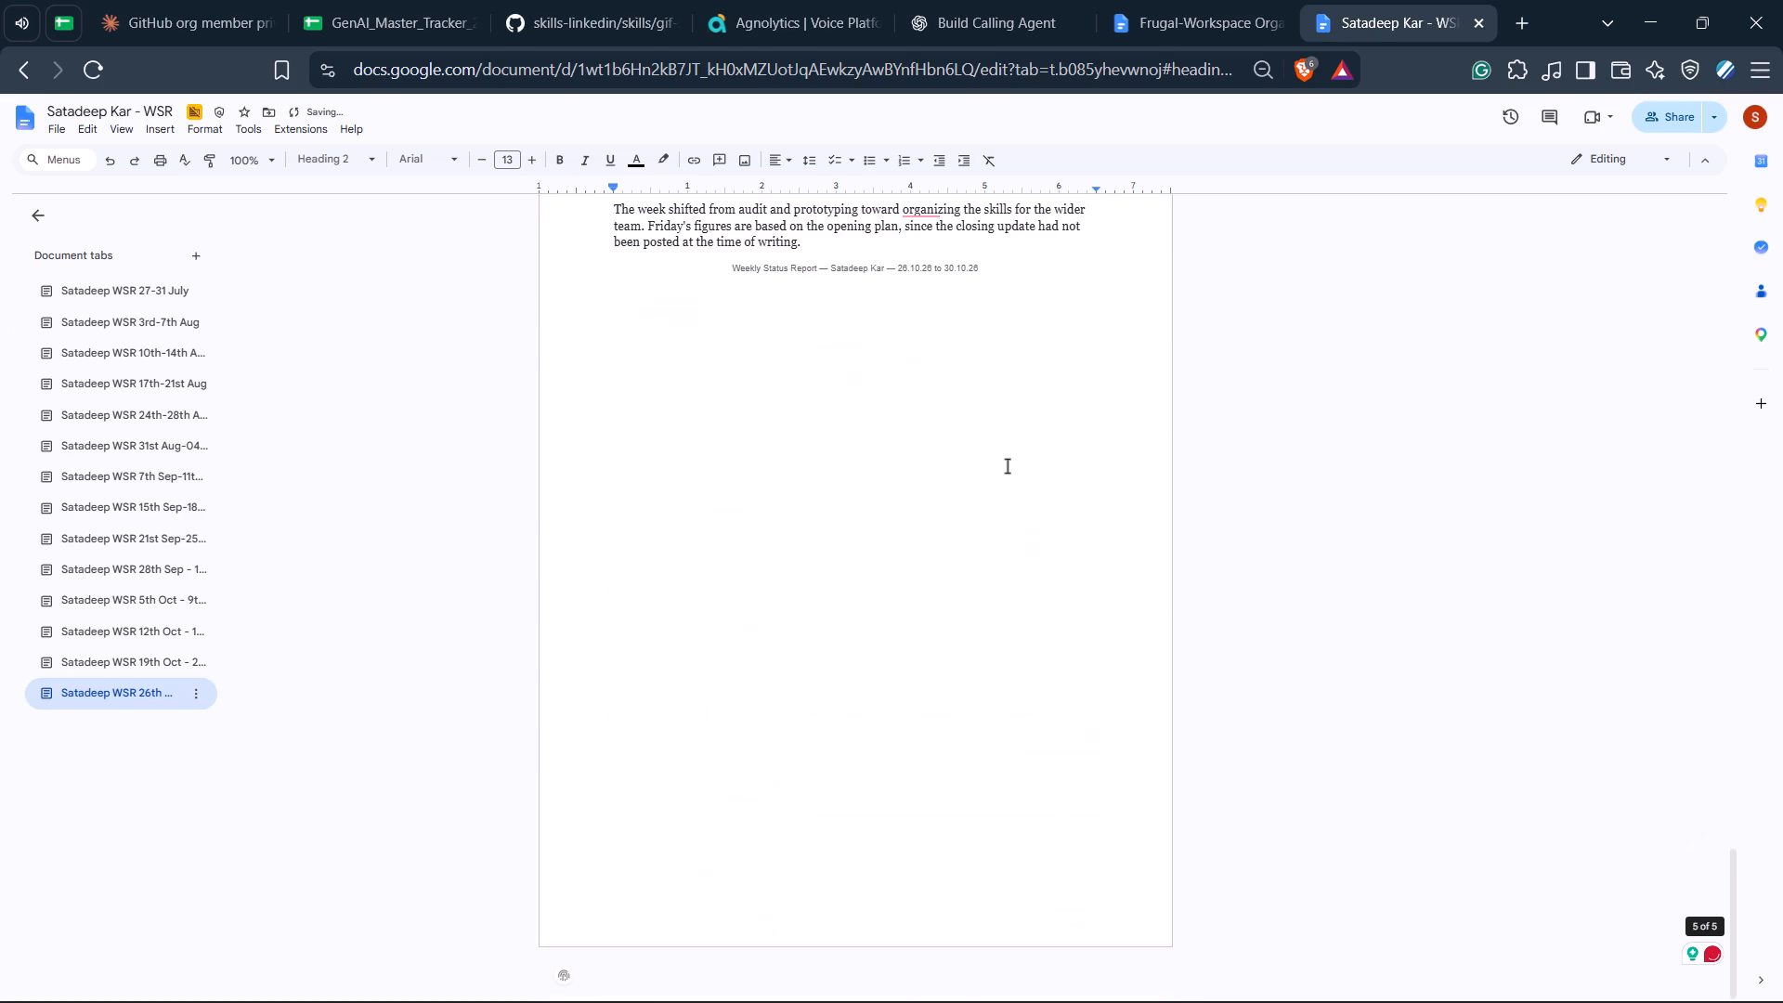
scroll(1007, 465, "up", 12)
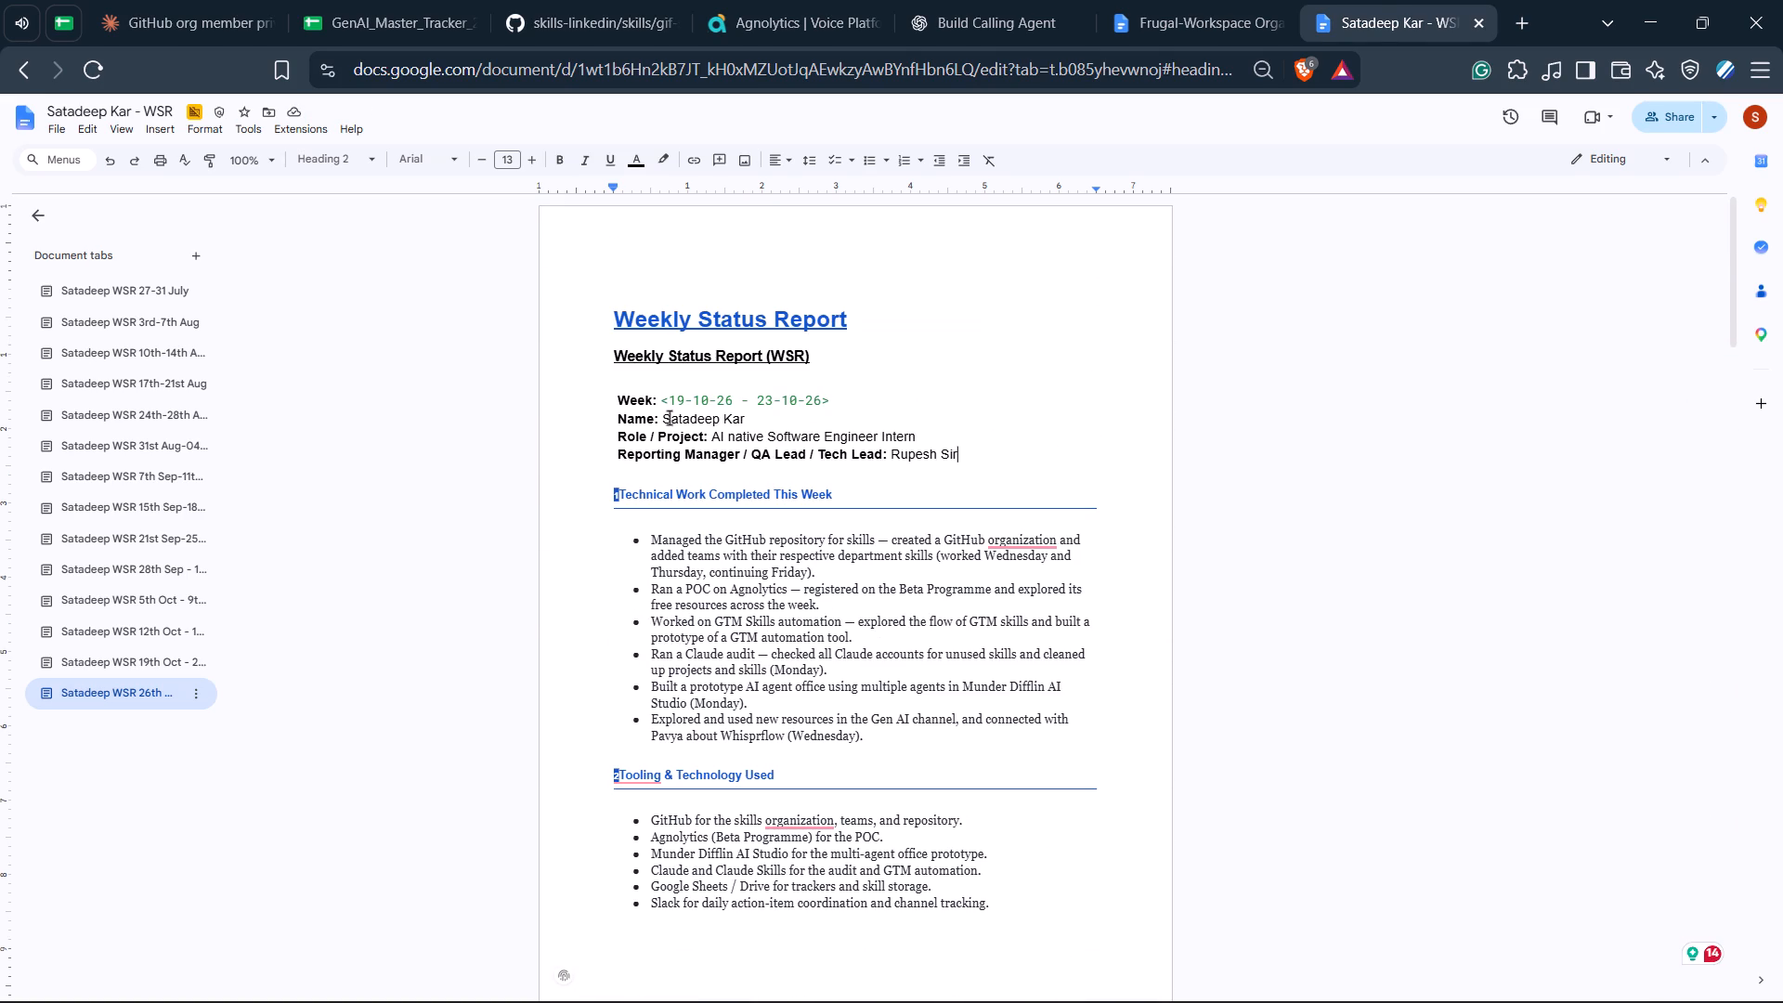
left_click(835, 358)
left_click_drag(920, 359, 916, 329)
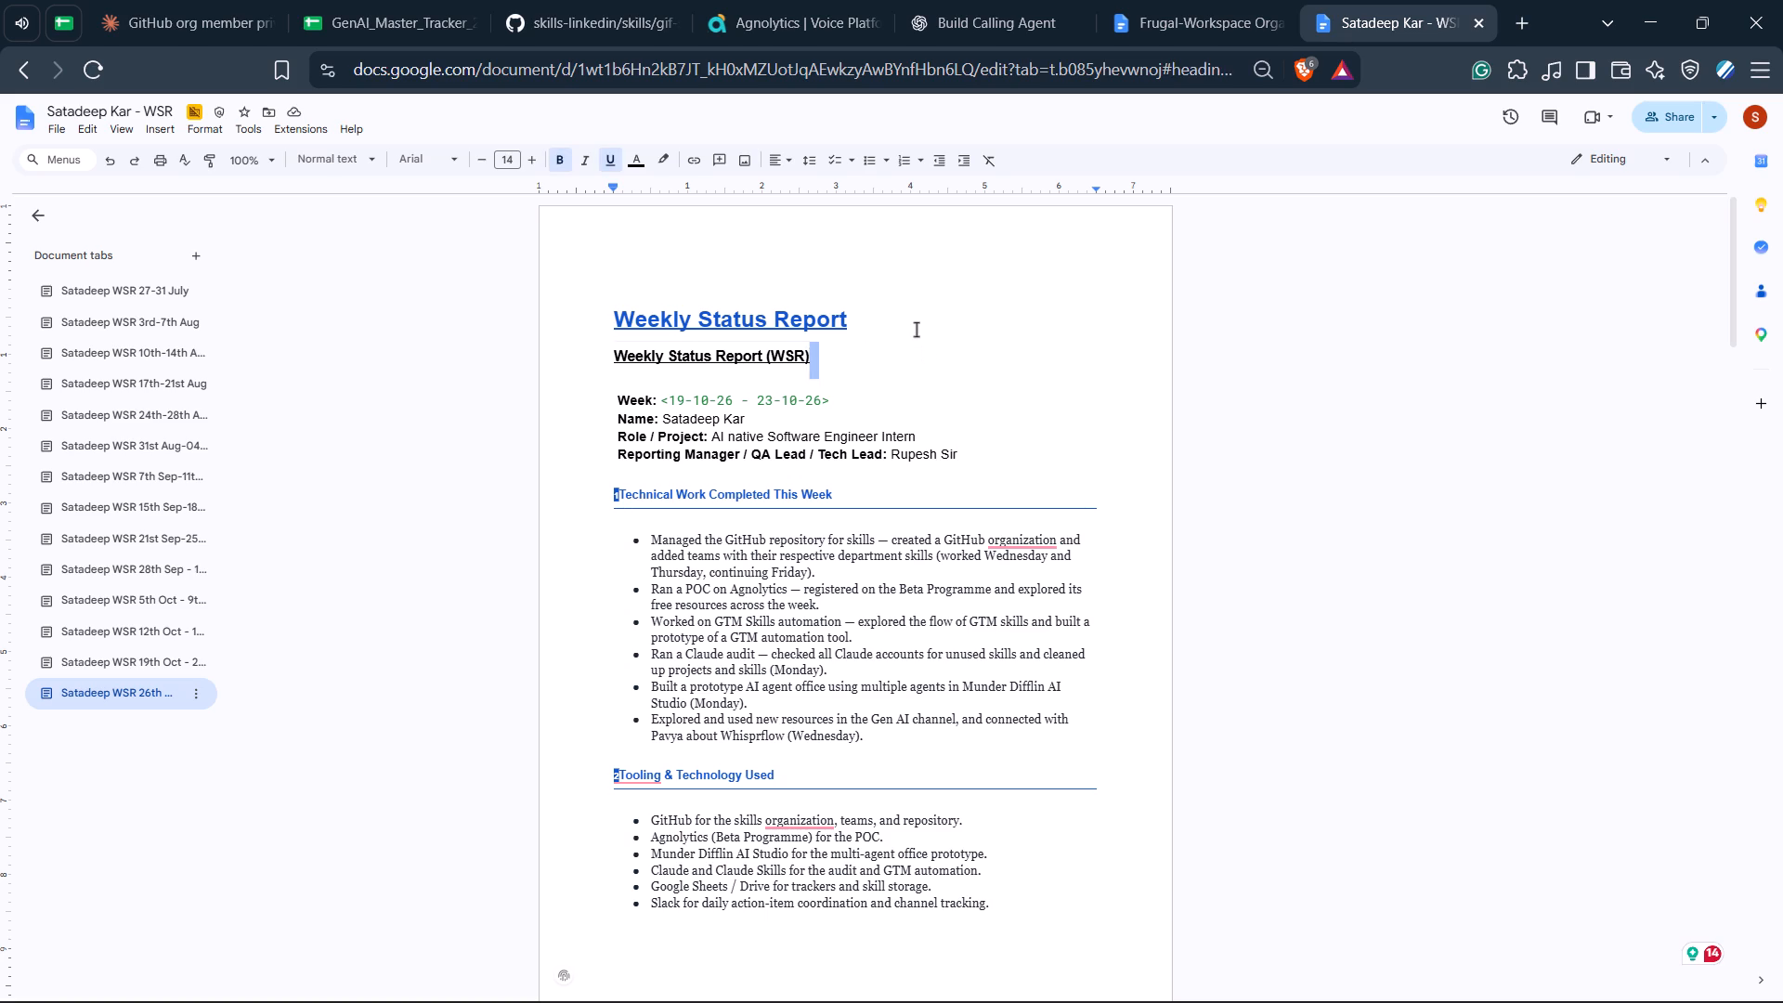
left_click_drag(916, 329, 916, 322)
key("BackSpace")
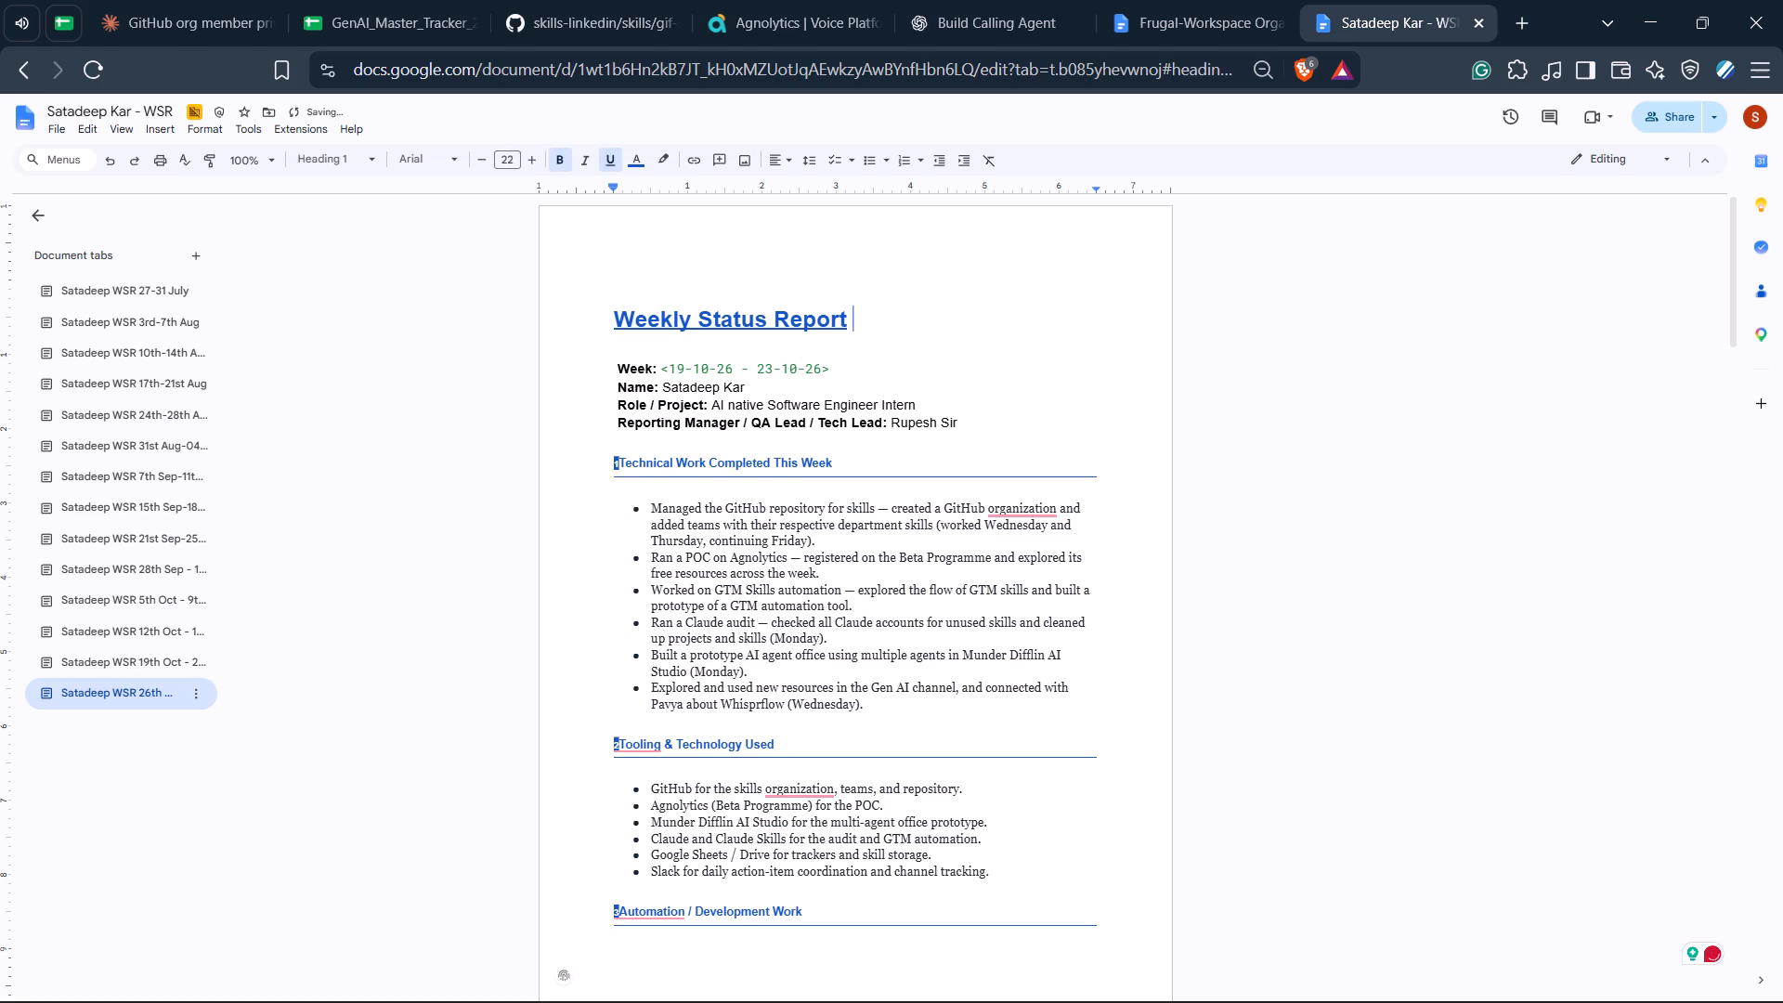
key("Delete")
key("Return")
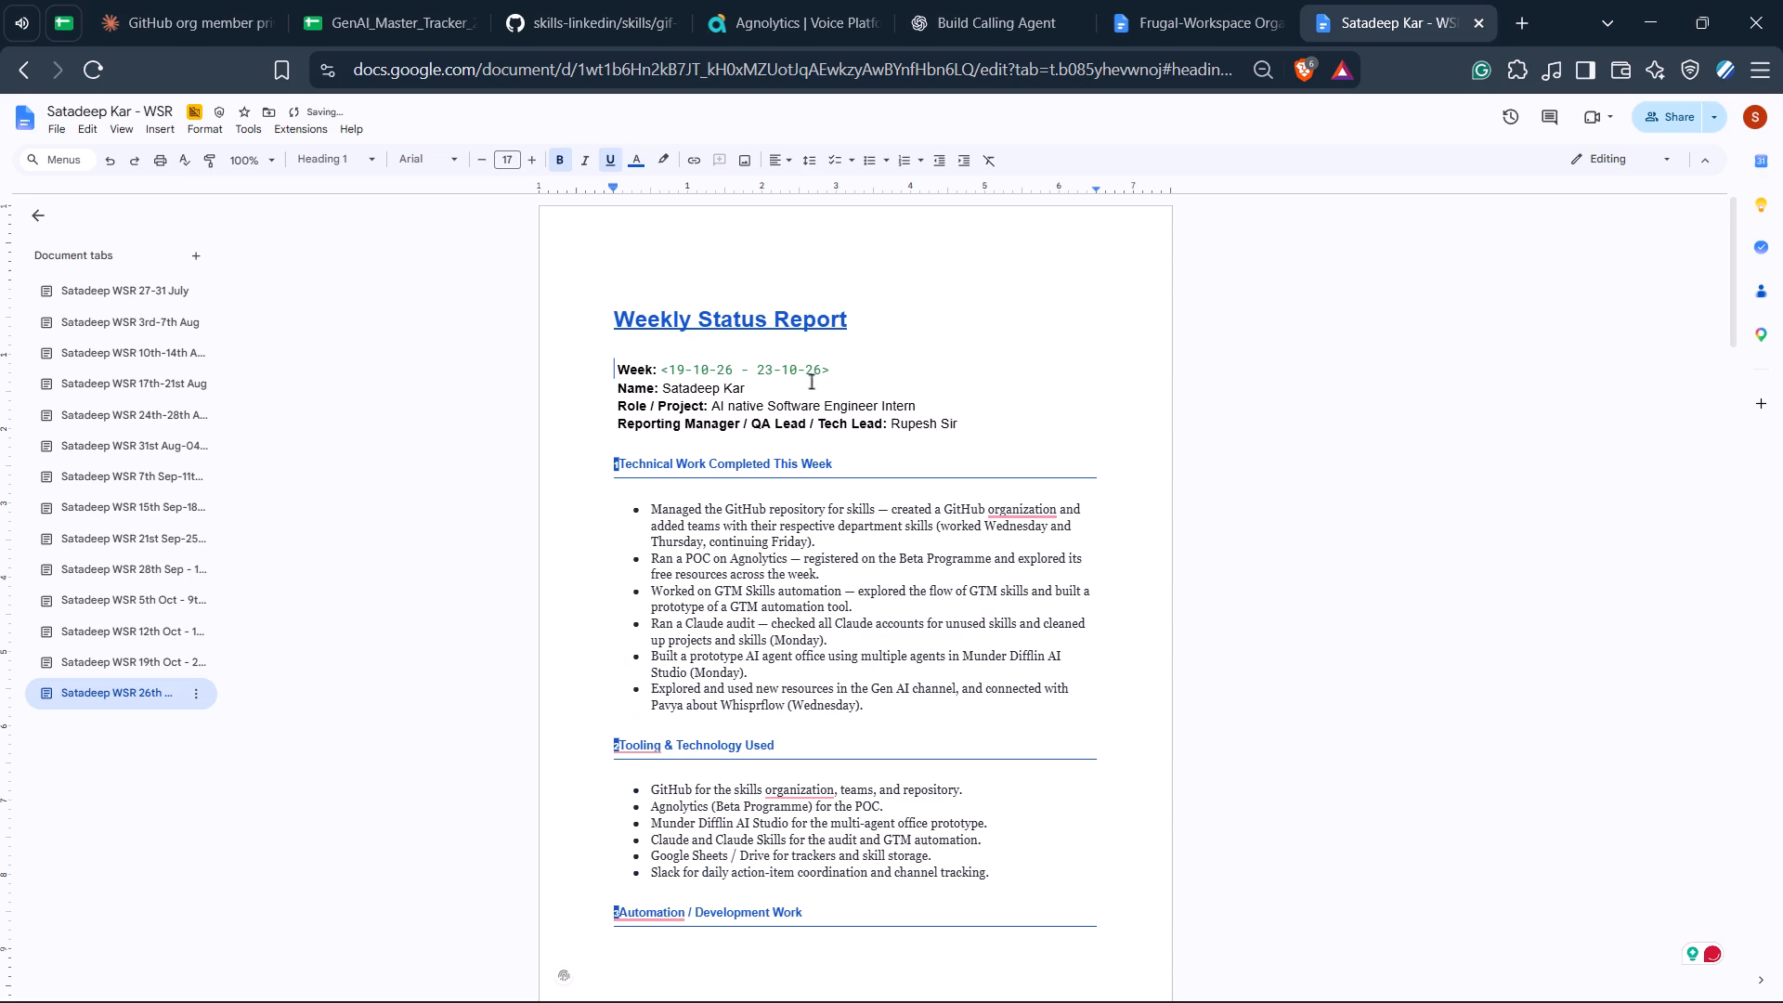
Set the week range in the details block to 26-10-26 - 30-10-26.
left_click(685, 368)
key("BackSpace")
key("BackSpace")
type("26")
left_click(771, 374)
key("BackSpace")
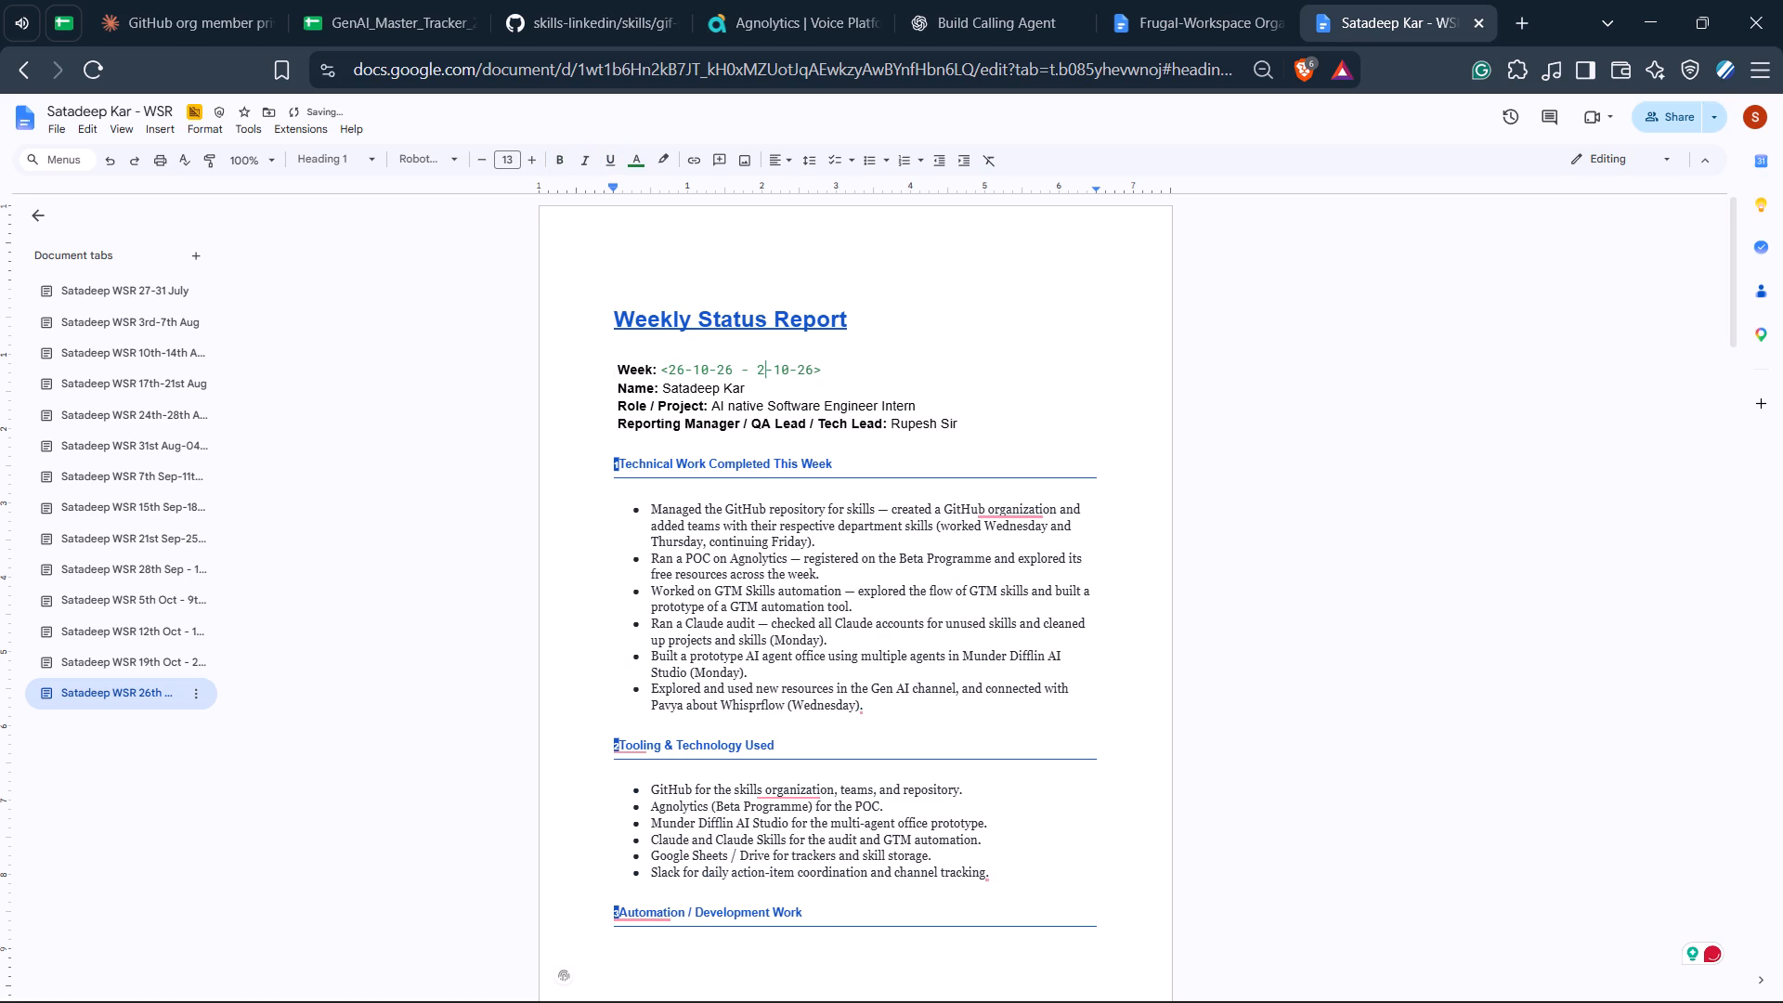
key("BackSpace")
type("30")
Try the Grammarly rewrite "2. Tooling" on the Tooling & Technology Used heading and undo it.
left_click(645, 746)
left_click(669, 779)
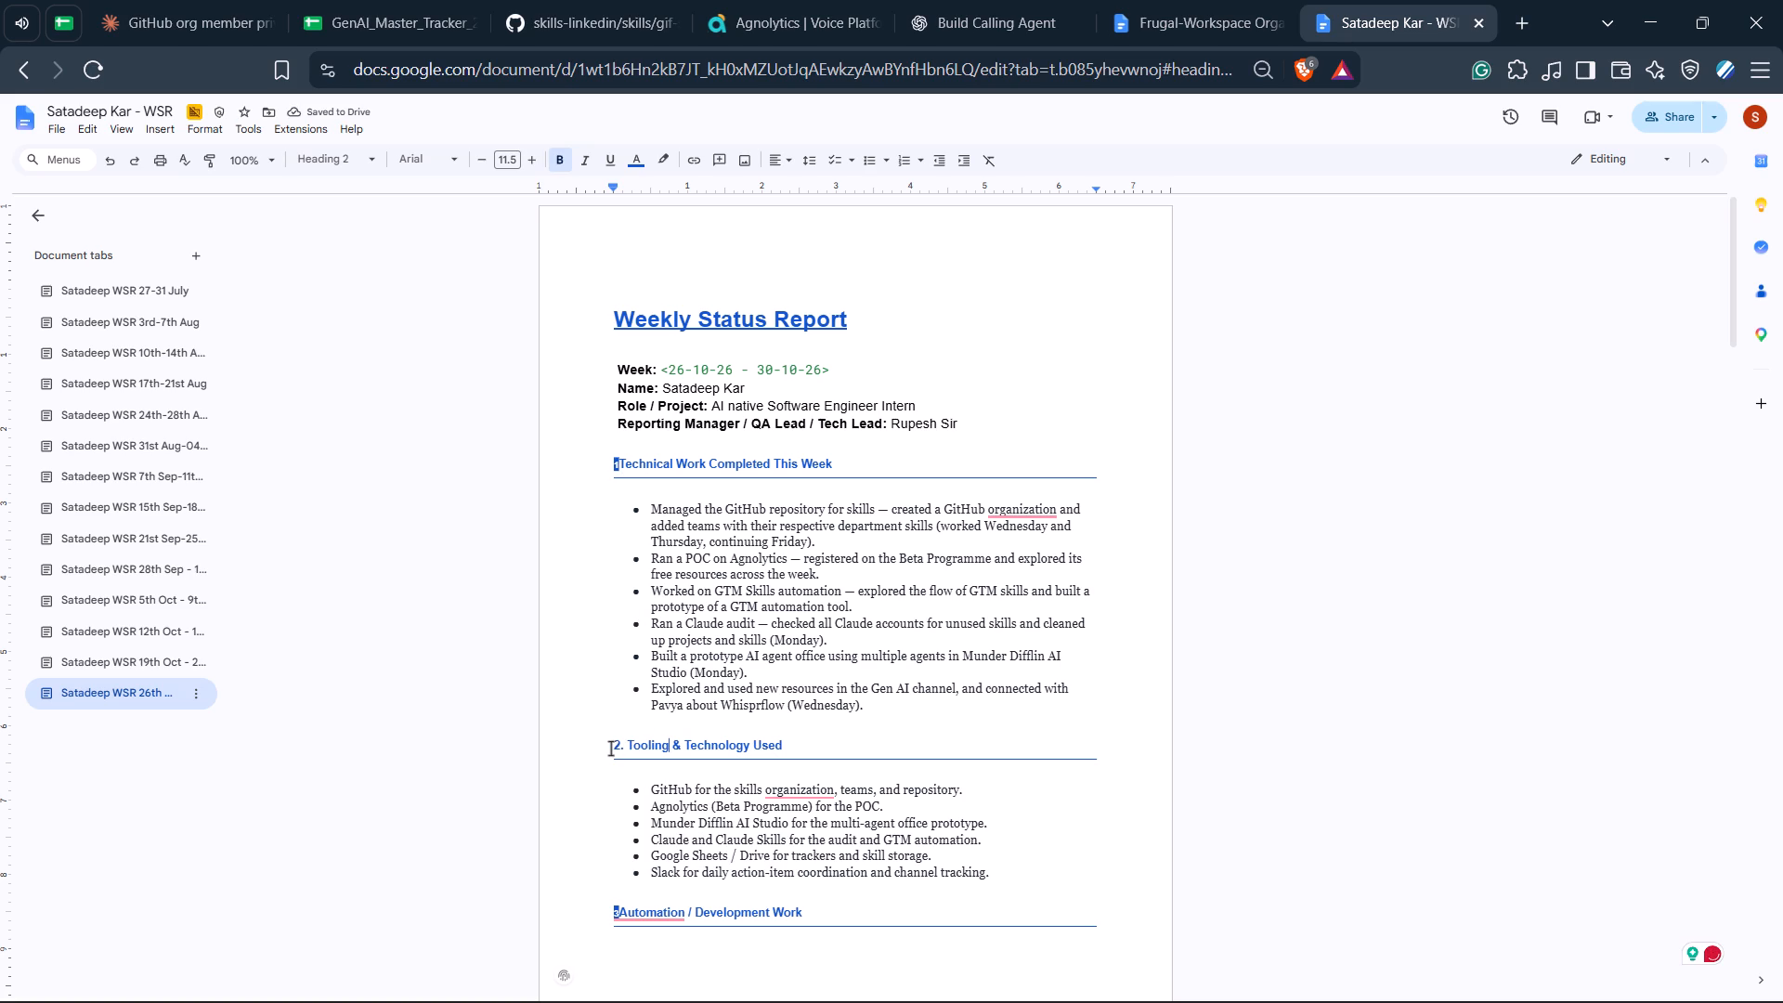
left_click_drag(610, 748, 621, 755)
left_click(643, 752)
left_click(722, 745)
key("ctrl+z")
Add two spaces before and after the highlighted number 2 in the Tooling & Technology Used heading.
left_click(631, 742)
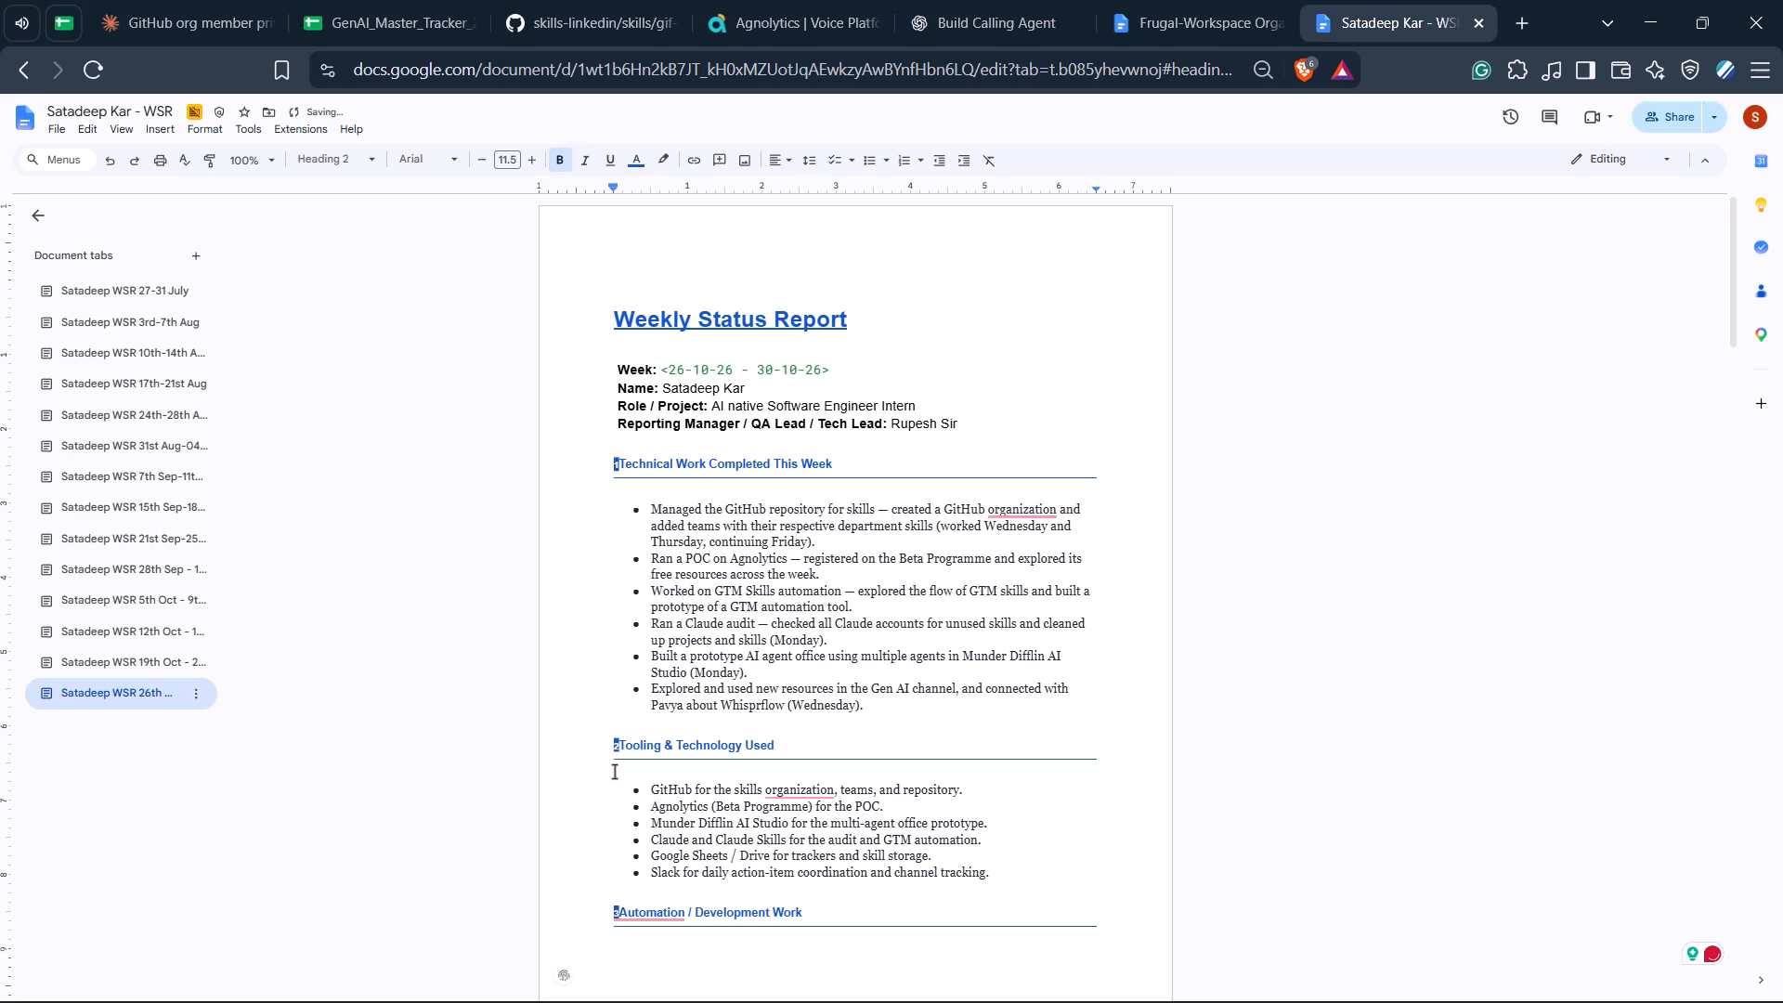
left_click(613, 748)
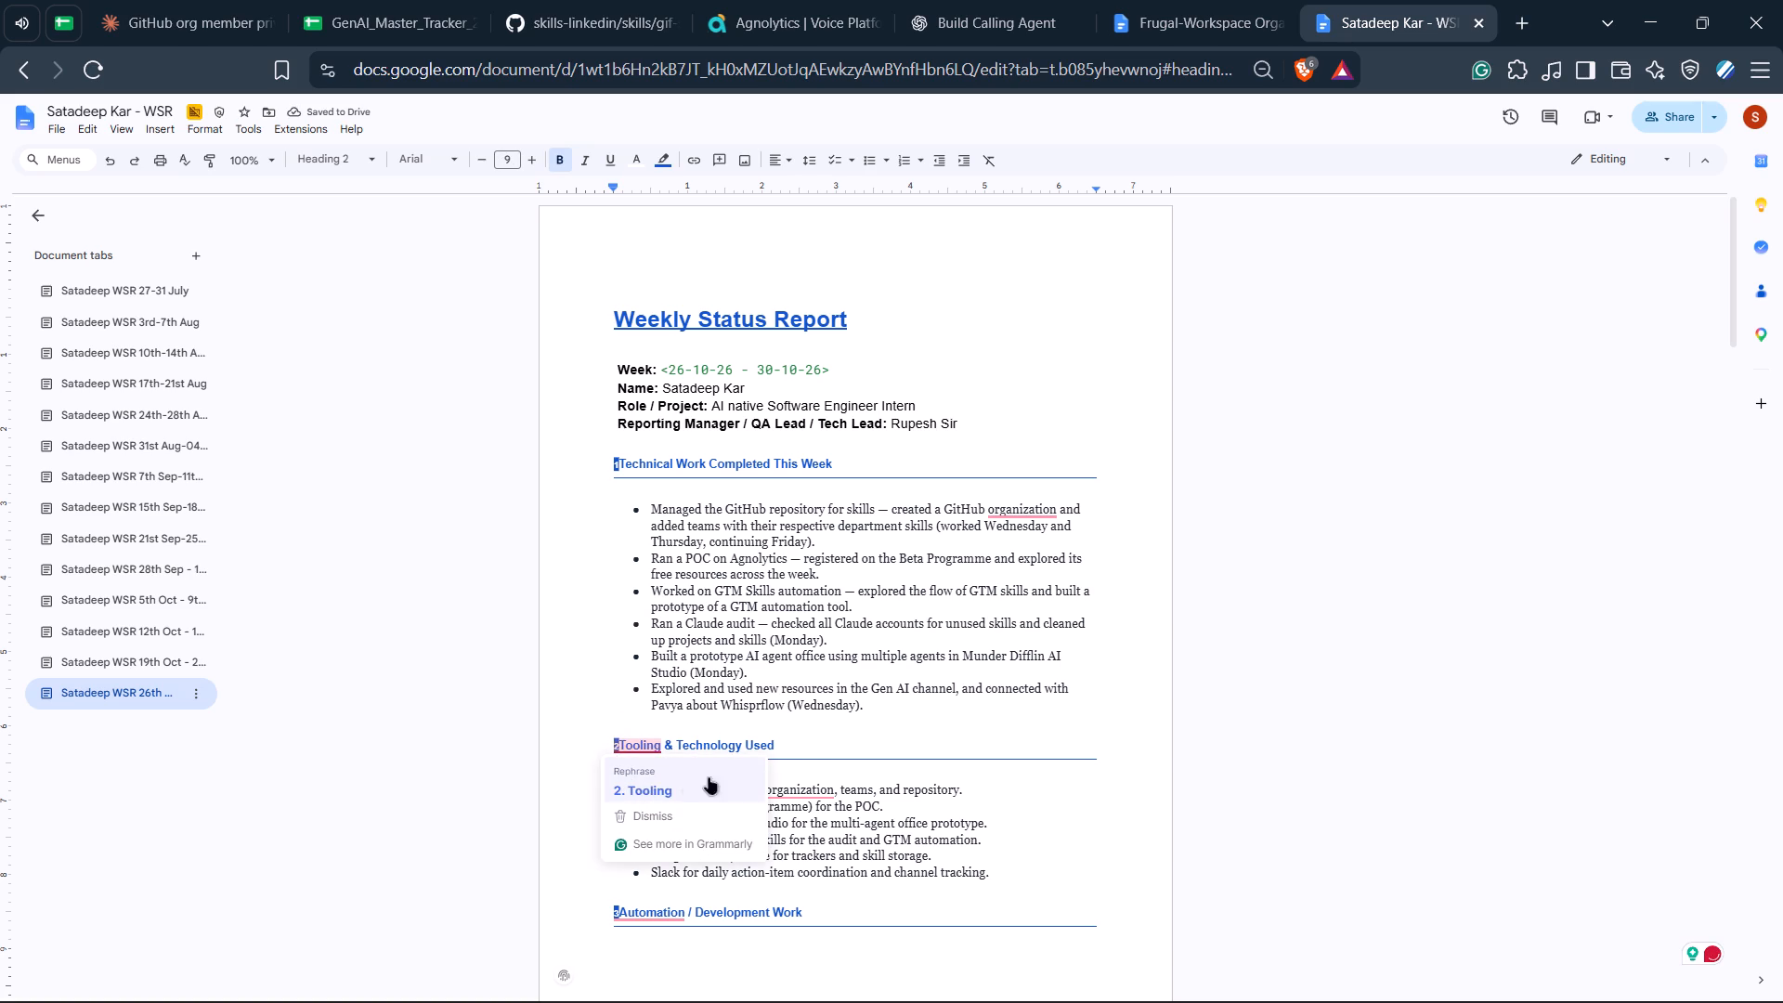
key("space")
key("space")
left_click(626, 753)
key("space")
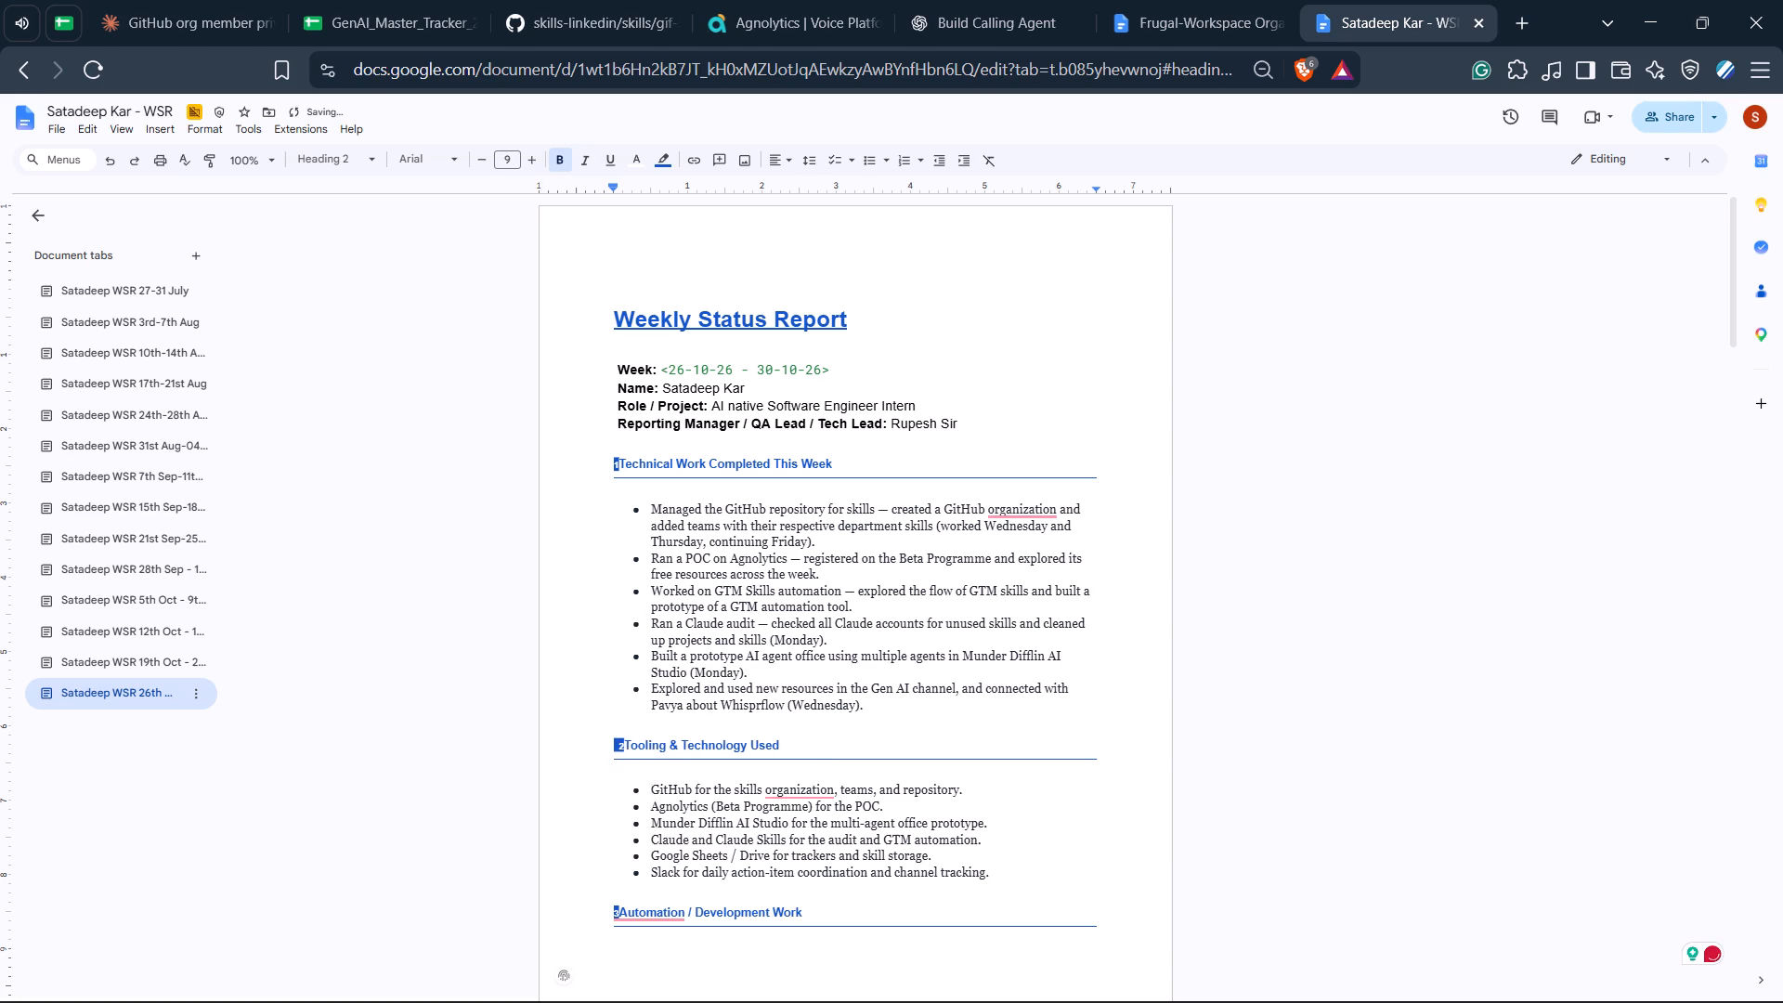
key("space")
Add two spaces before and after the highlighted number 1 in the Technical Work Completed This Week heading.
left_click(609, 458)
key("space")
key("space")
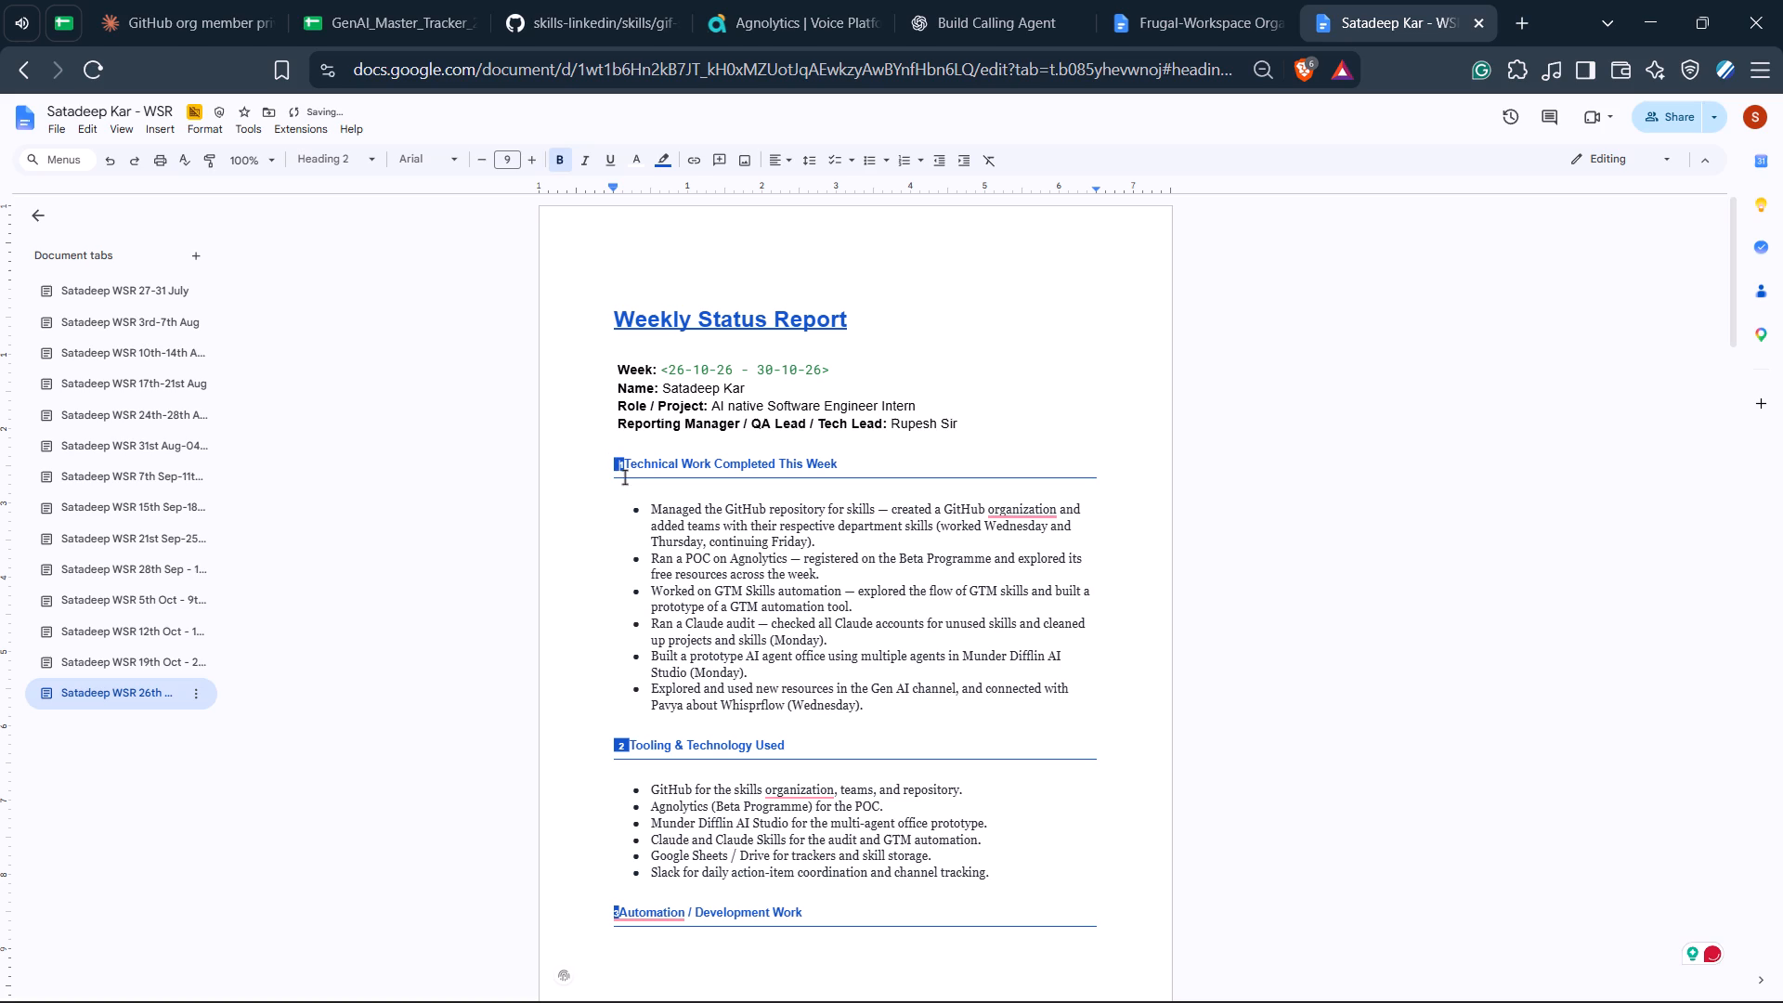
left_click(623, 475)
key("space")
key("space")
Add two spaces before and after the highlighted number 3 in the Automation / Development Work heading.
scroll(665, 691, "down", 3)
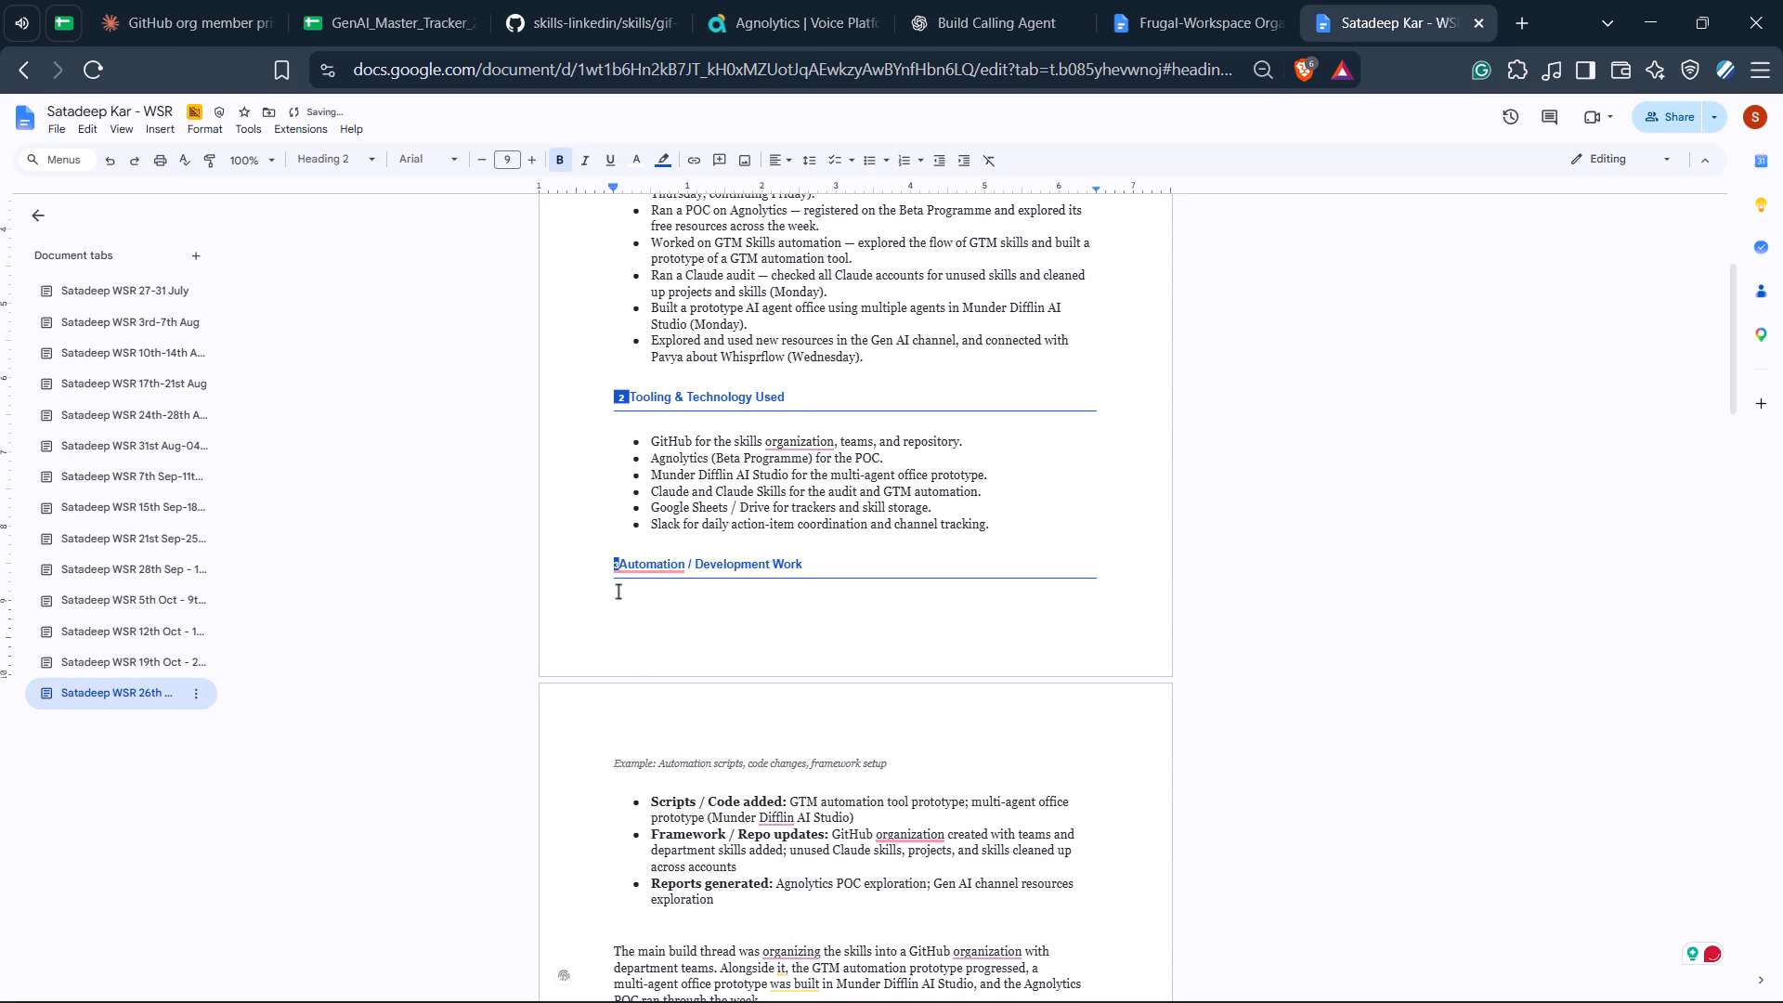
left_click(607, 574)
key("space")
key("space")
left_click(629, 566)
left_click(624, 561)
key("space")
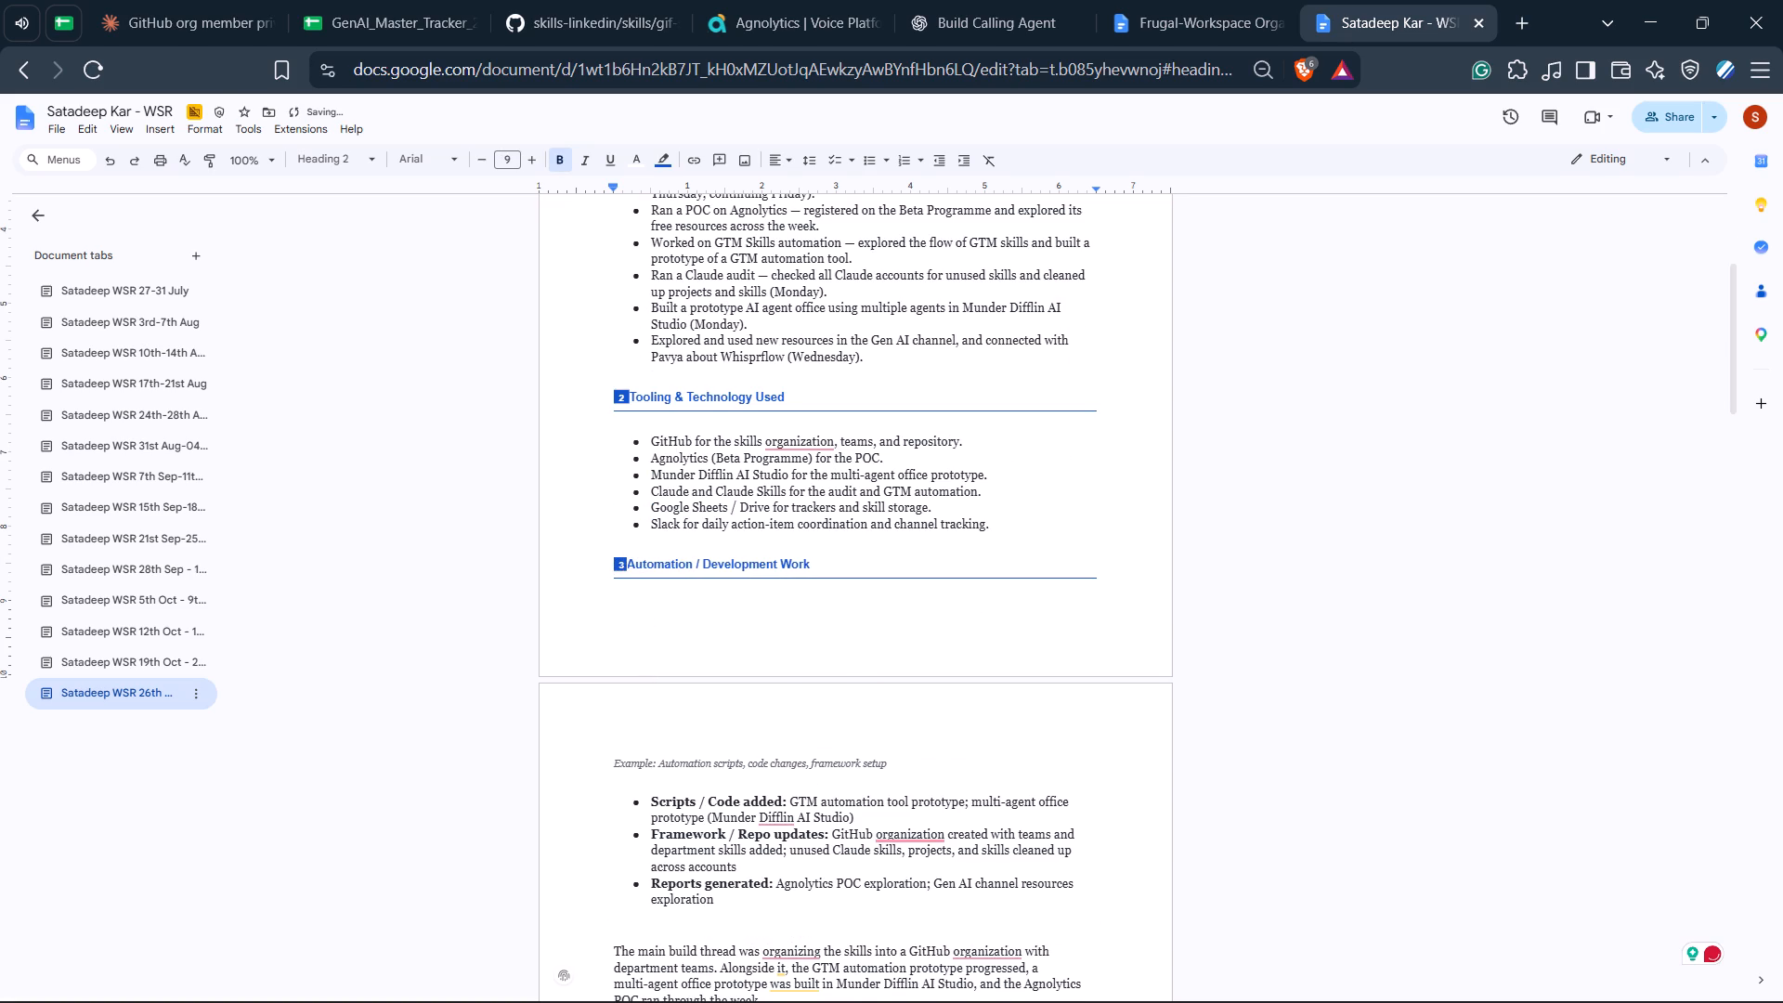
key("space")
Add two spaces before and after the highlighted number 4 in the Key Outcomes / Deliverables heading.
scroll(662, 639, "down", 4)
left_click(598, 575)
key("space")
key("space")
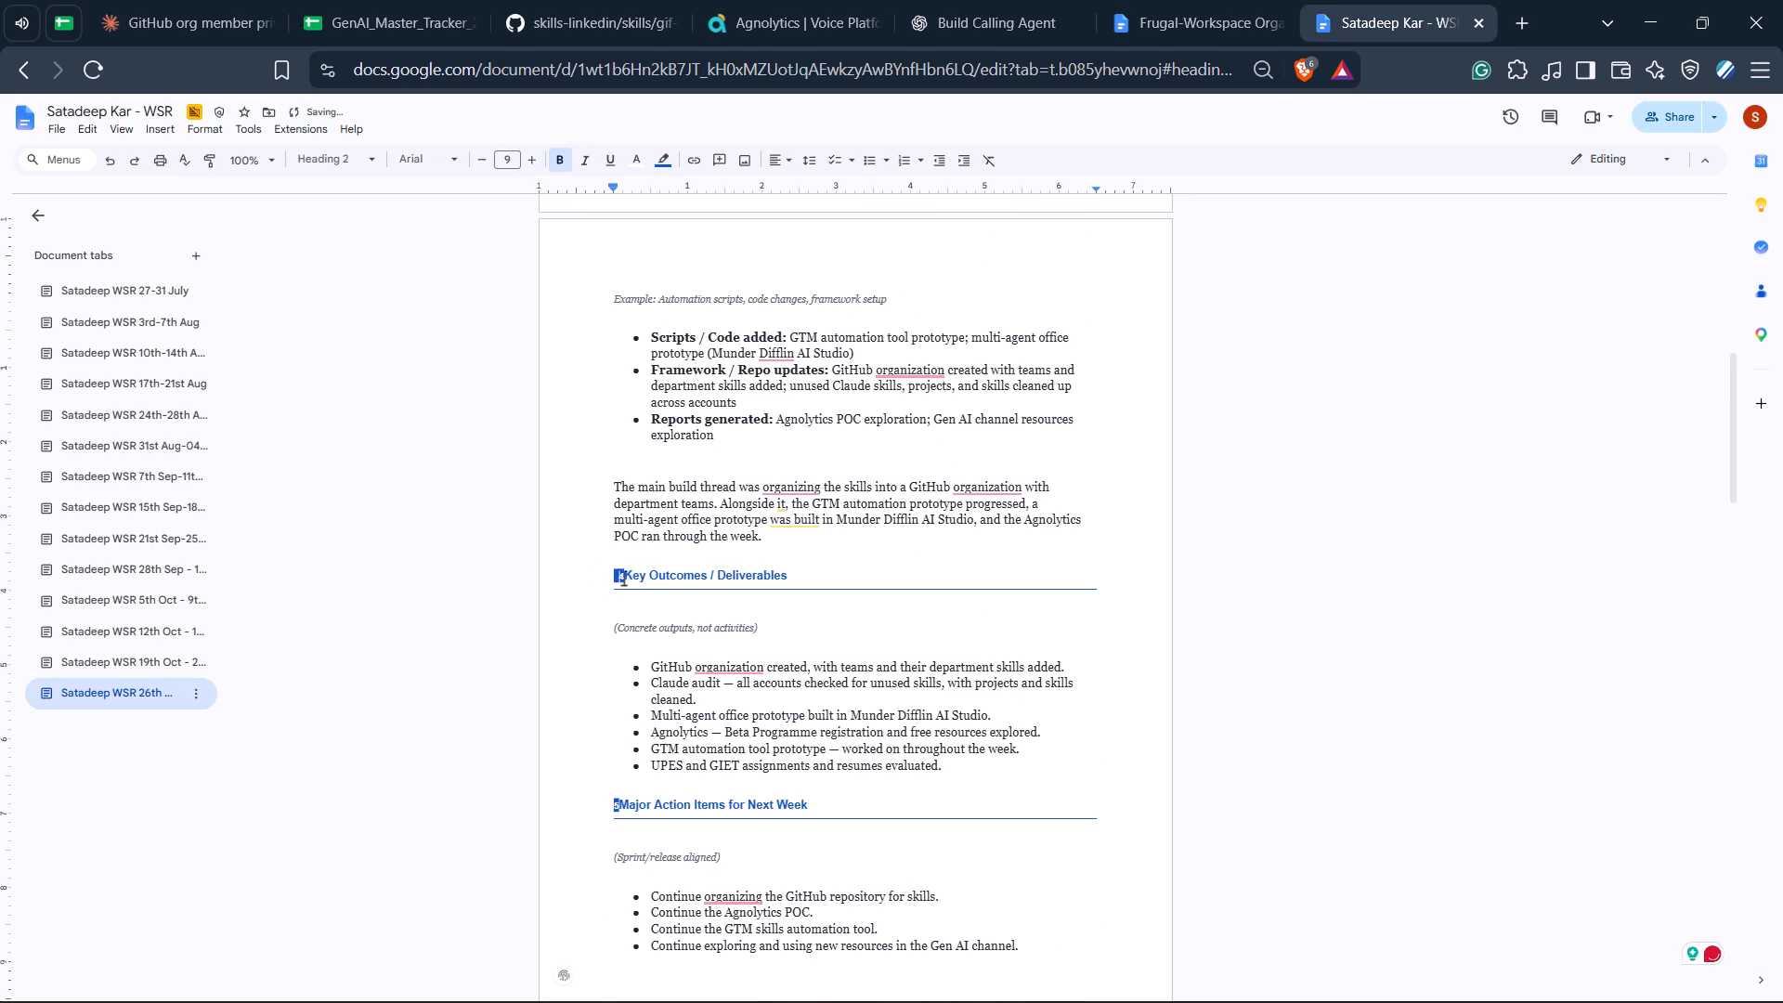
left_click(626, 575)
key("space")
key("space")
Add two spaces before and after the highlighted number 5 in the Major Action Items for Next Week heading.
scroll(652, 649, "down", 5)
scroll(618, 506, "up", 3)
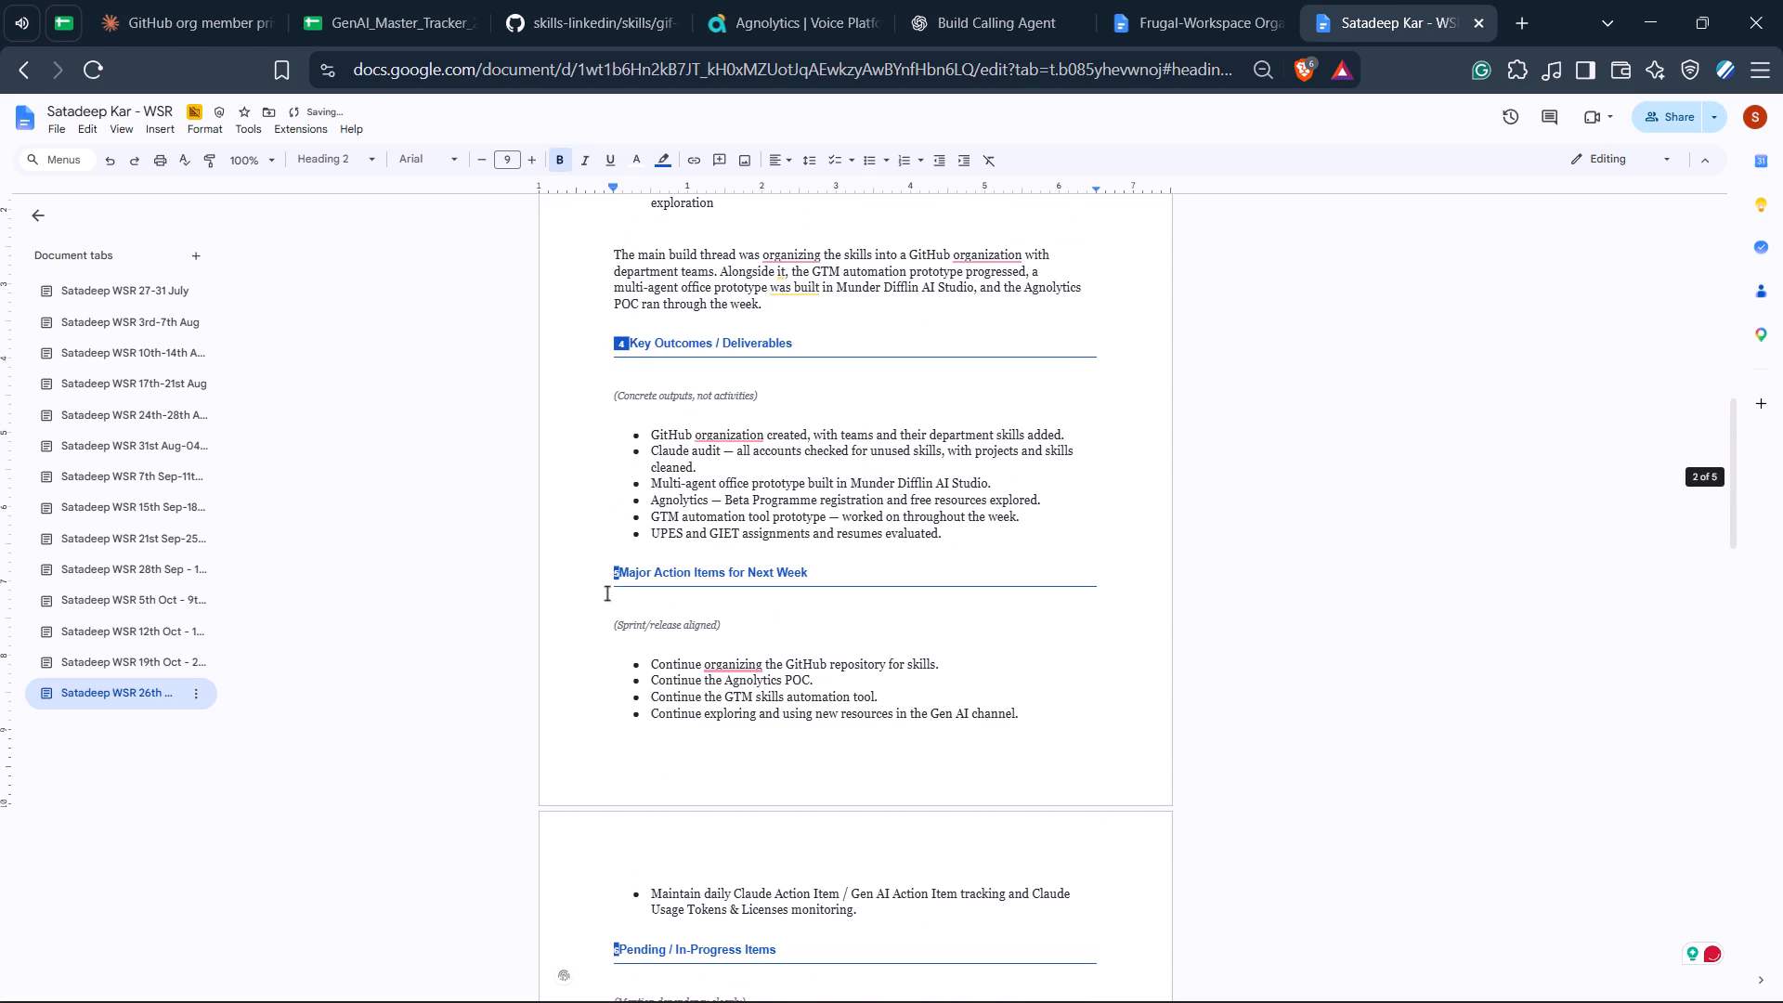
left_click(606, 583)
key("space")
key("space")
left_click(626, 568)
key("space")
key("space")
Add two spaces before and after the highlighted number 6 in the Pending / In-Progress Items heading.
scroll(622, 668, "down", 1)
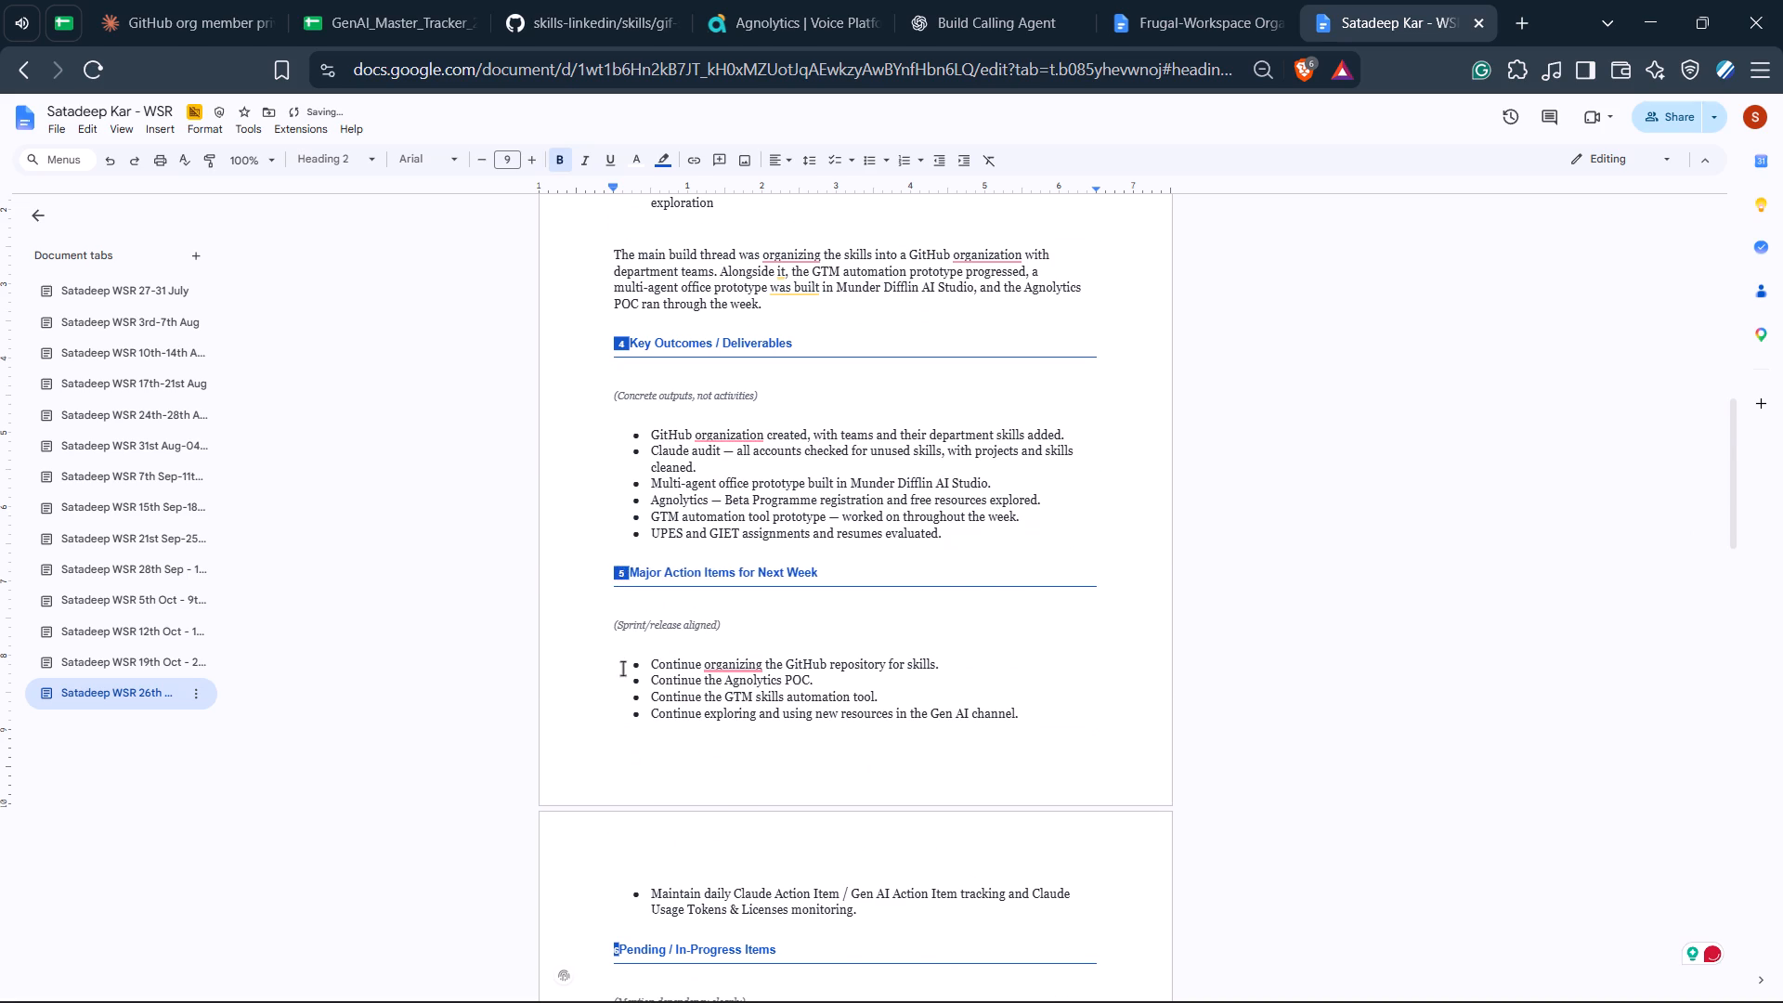
scroll(622, 668, "down", 1)
left_click(611, 713)
key("space")
key("space")
left_click(629, 717)
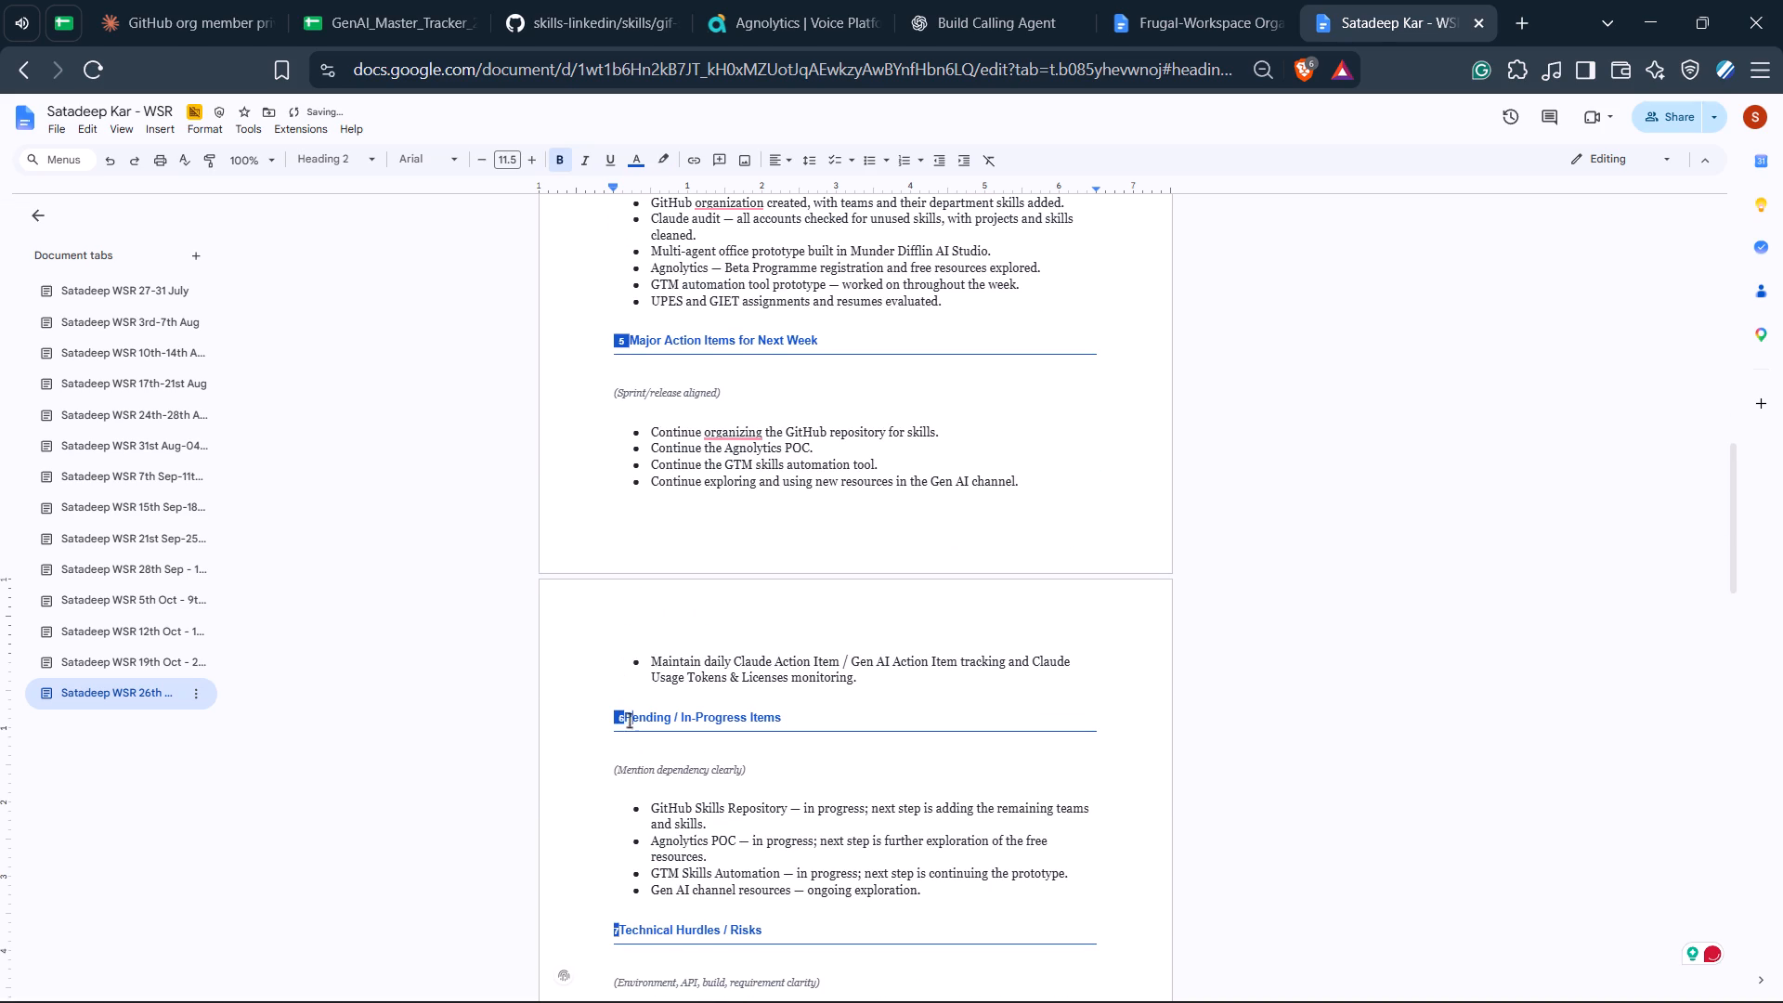
left_click(626, 721)
key("space")
key("space")
Add two spaces before and after the highlighted number 7 in the Technical Hurdles / Risks heading.
scroll(639, 736, "down", 3)
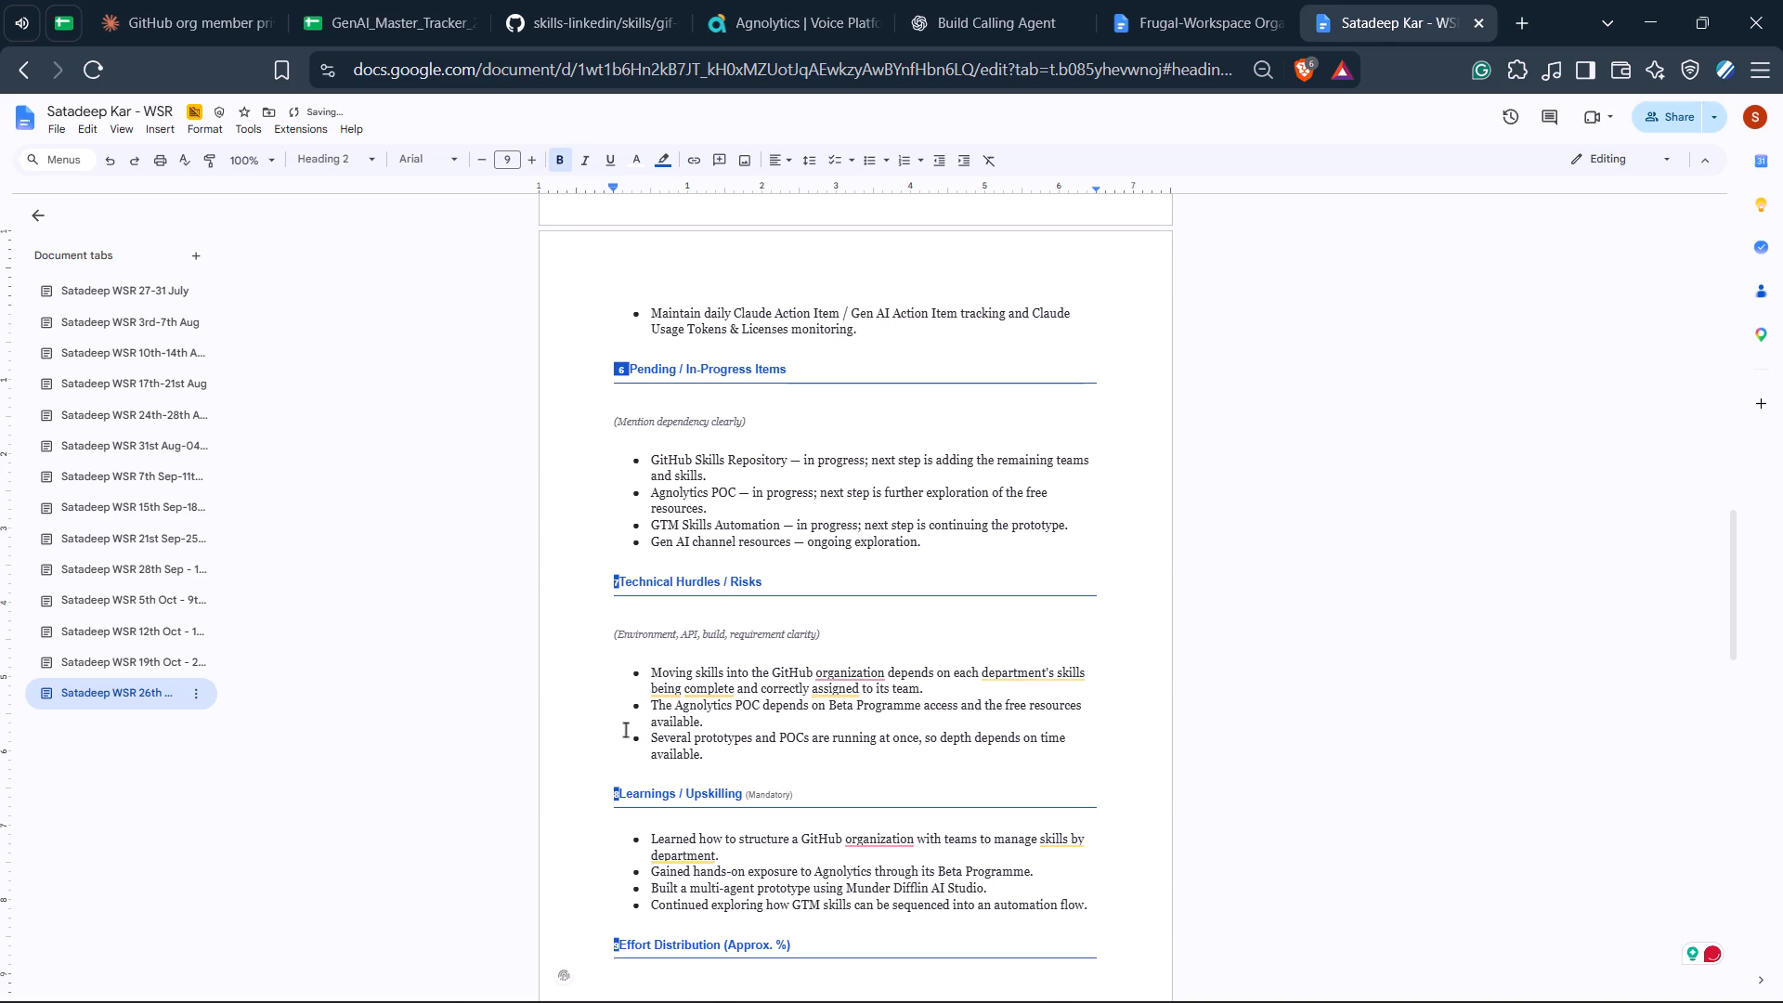
left_click(602, 594)
key("space")
key("space")
left_click(623, 582)
key("space")
key("space")
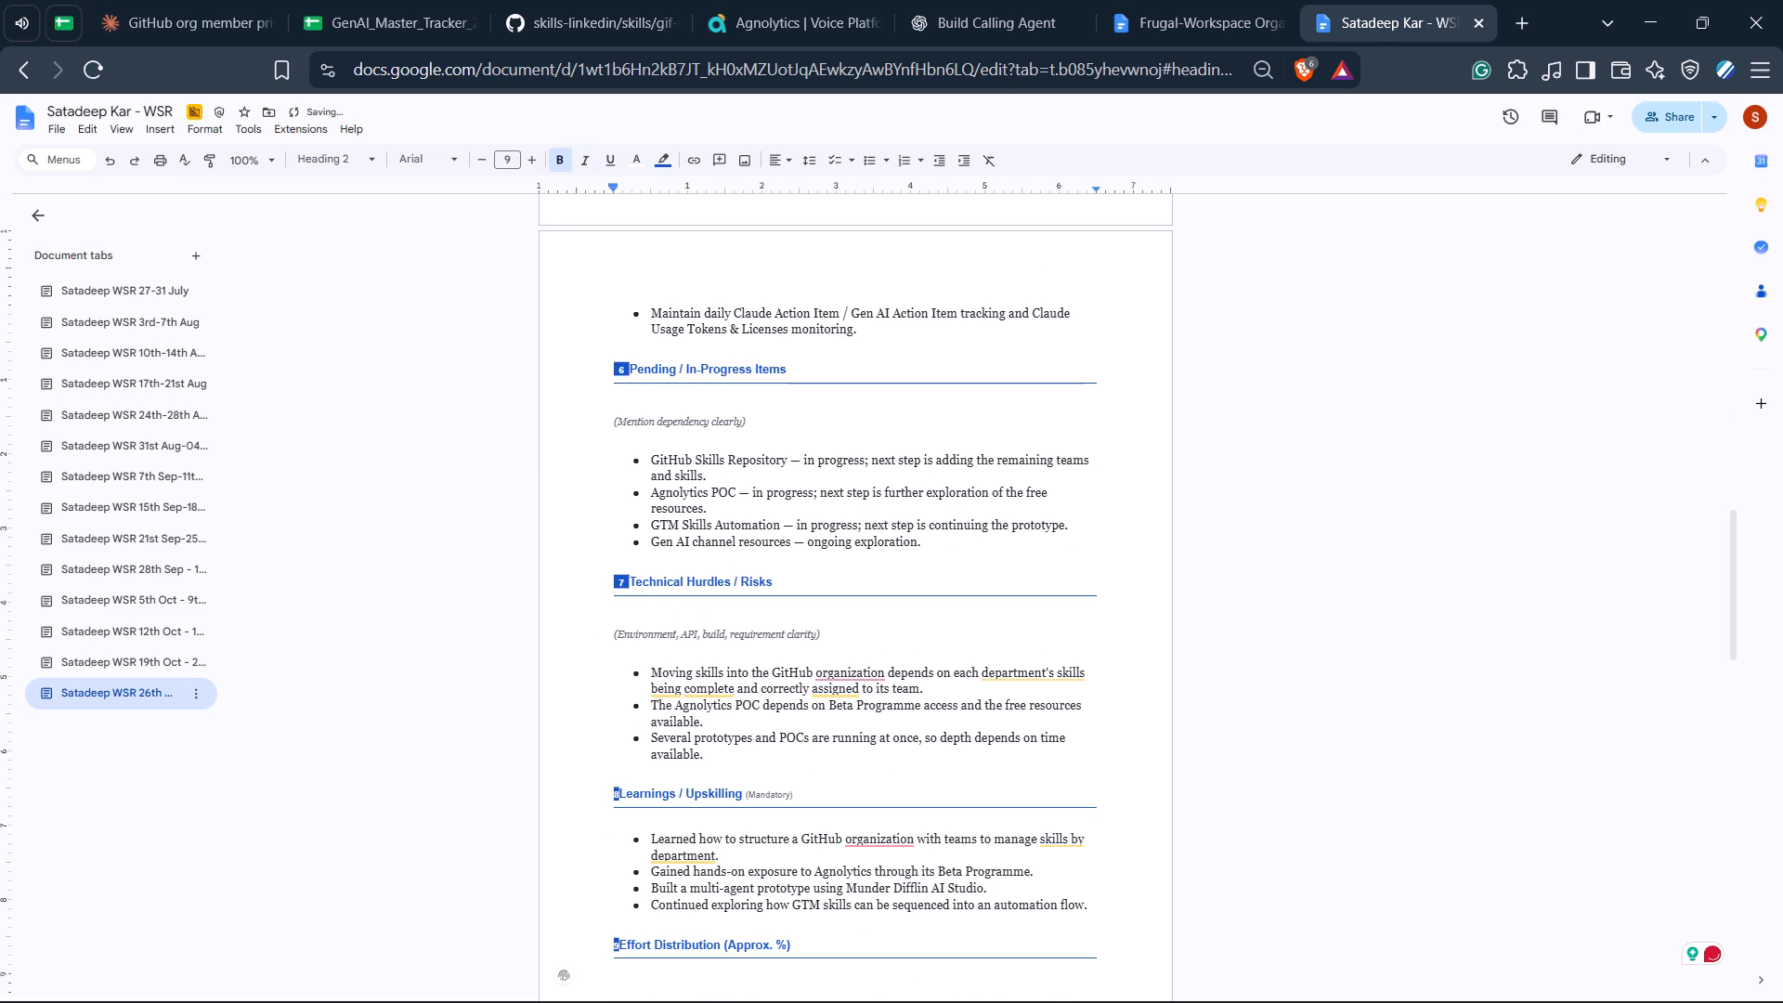
Add two spaces before and after the highlighted number 8 in the Learnings / Upskilling heading.
left_click(604, 794)
key("space")
key("space")
left_click(624, 793)
key("space")
key("space")
Add two spaces before and after the highlighted number 9 in the Effort Distribution (Approx. %) heading.
scroll(680, 749, "down", 1)
left_click(610, 824)
key("space")
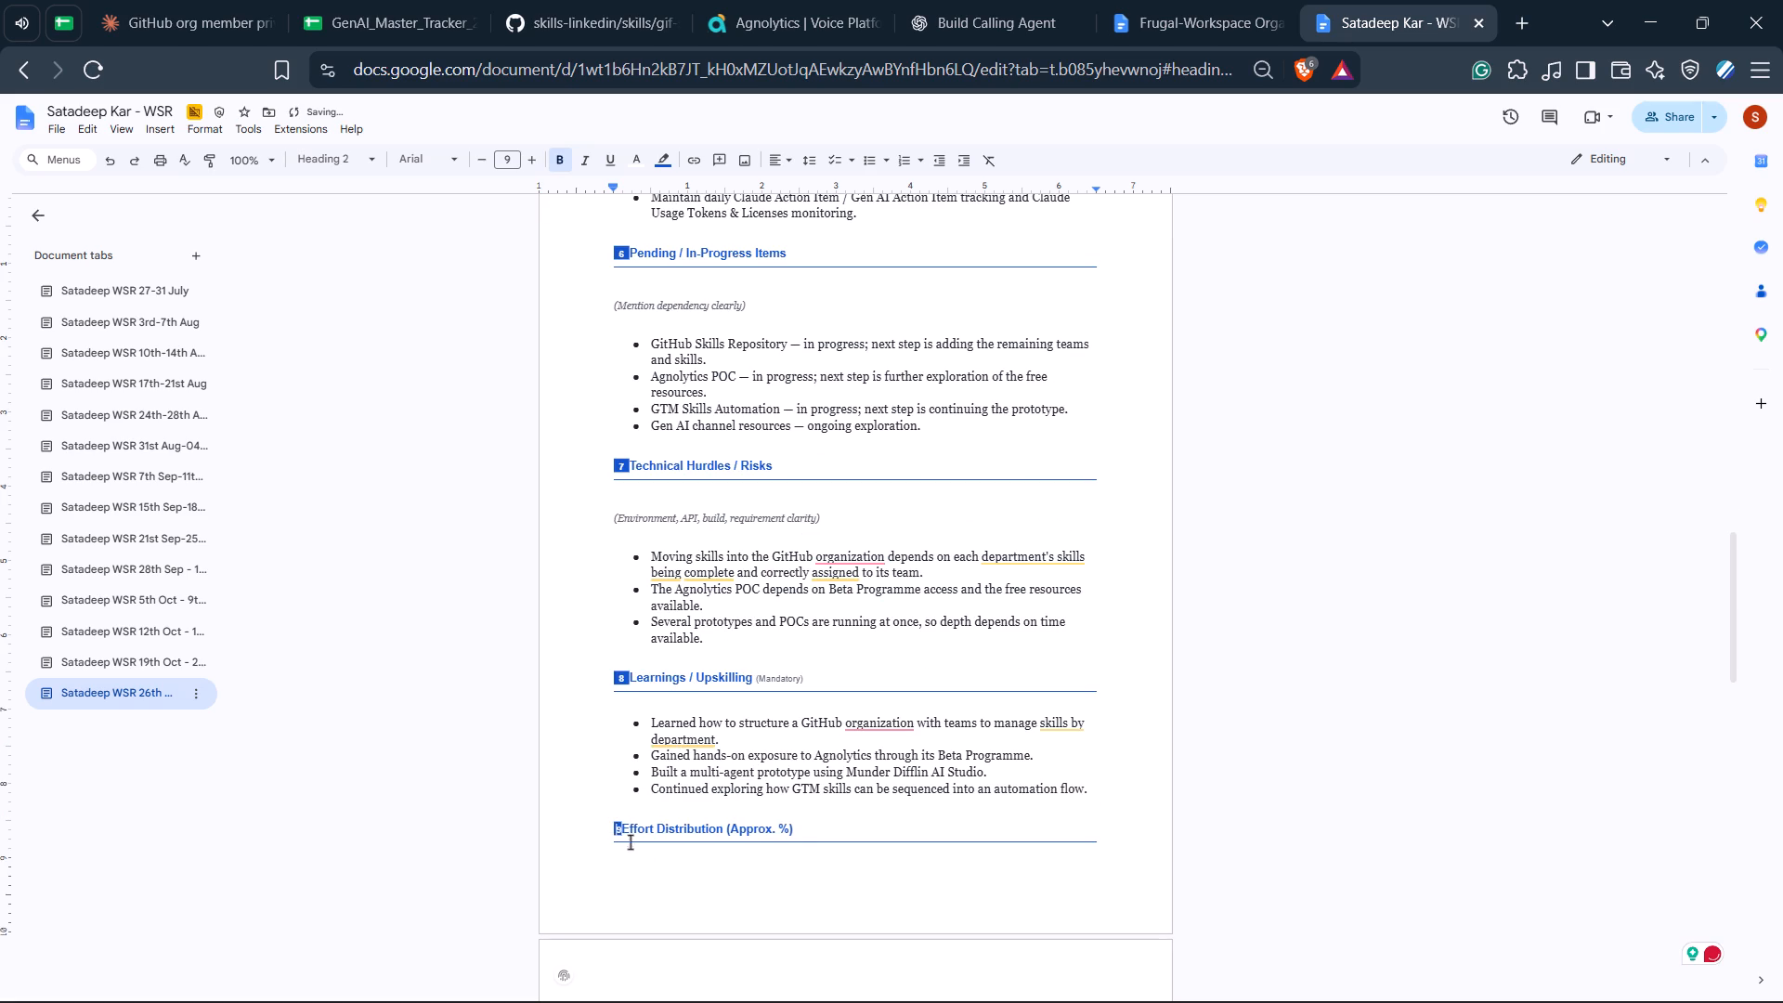
key("space")
left_click(625, 834)
key("space")
key("space")
Add one space before and one after the highlighted number 10 in the Self-Assessment heading.
scroll(694, 737, "down", 5)
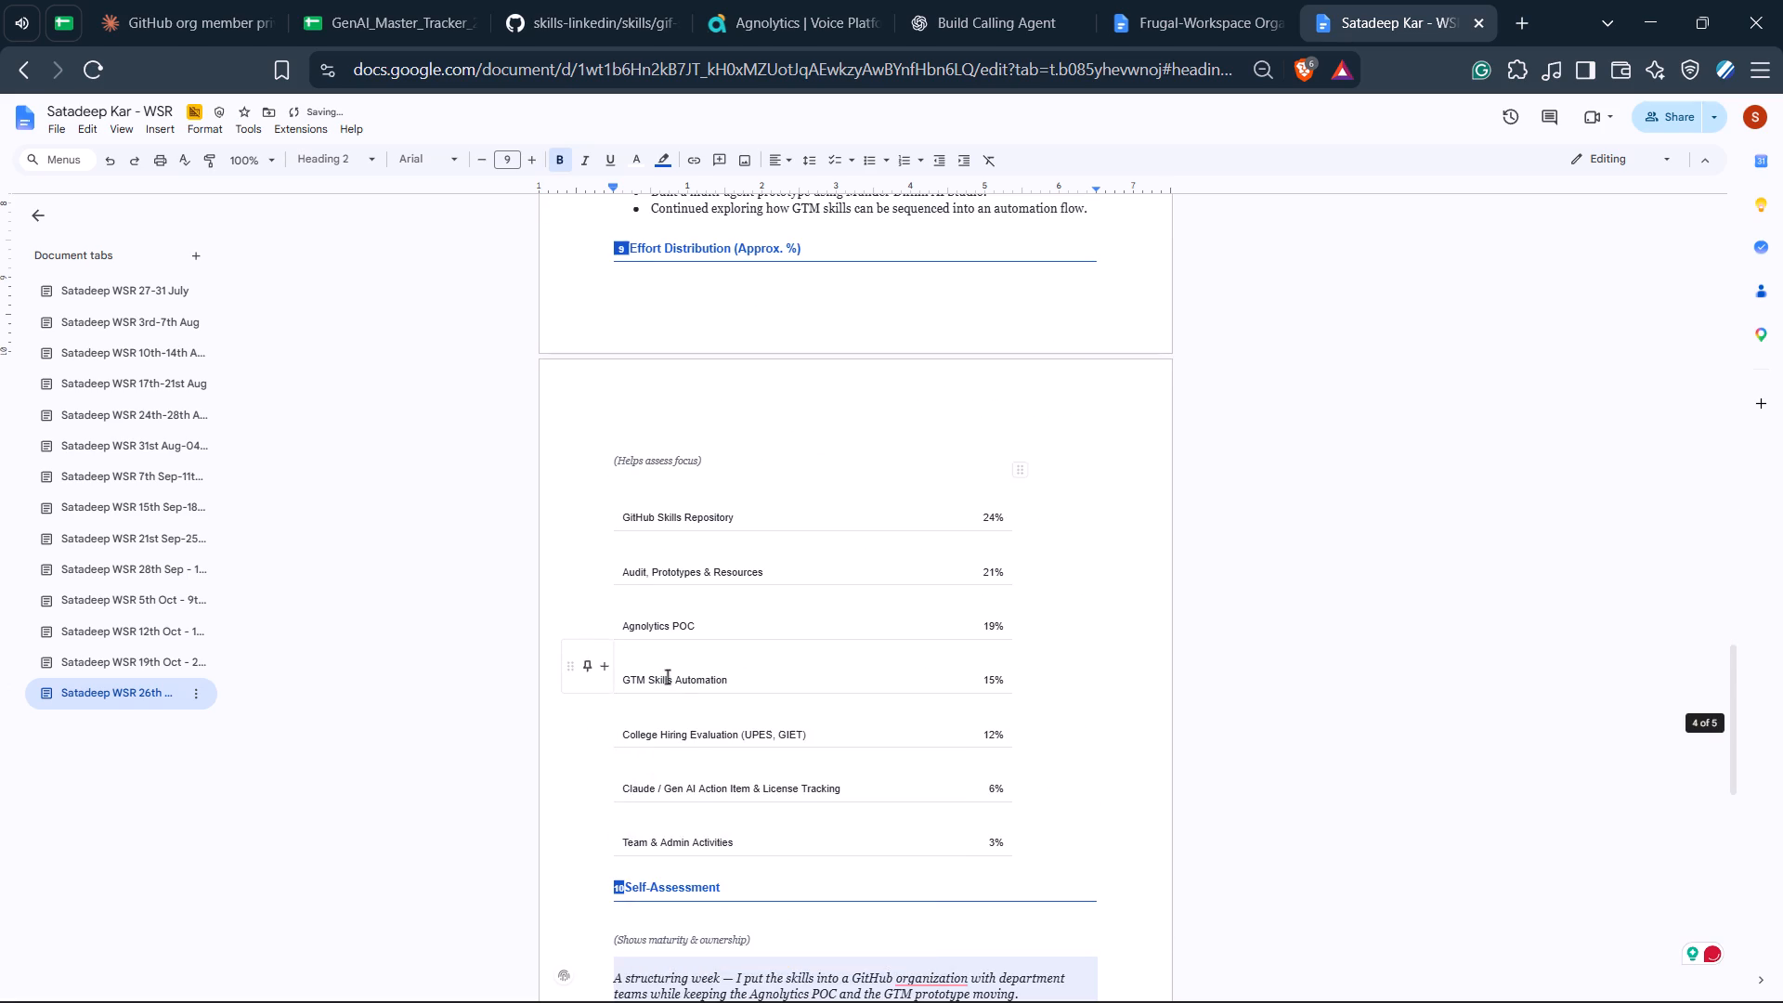
scroll(667, 676, "down", 2)
left_click(606, 655)
key("space")
left_click(628, 658)
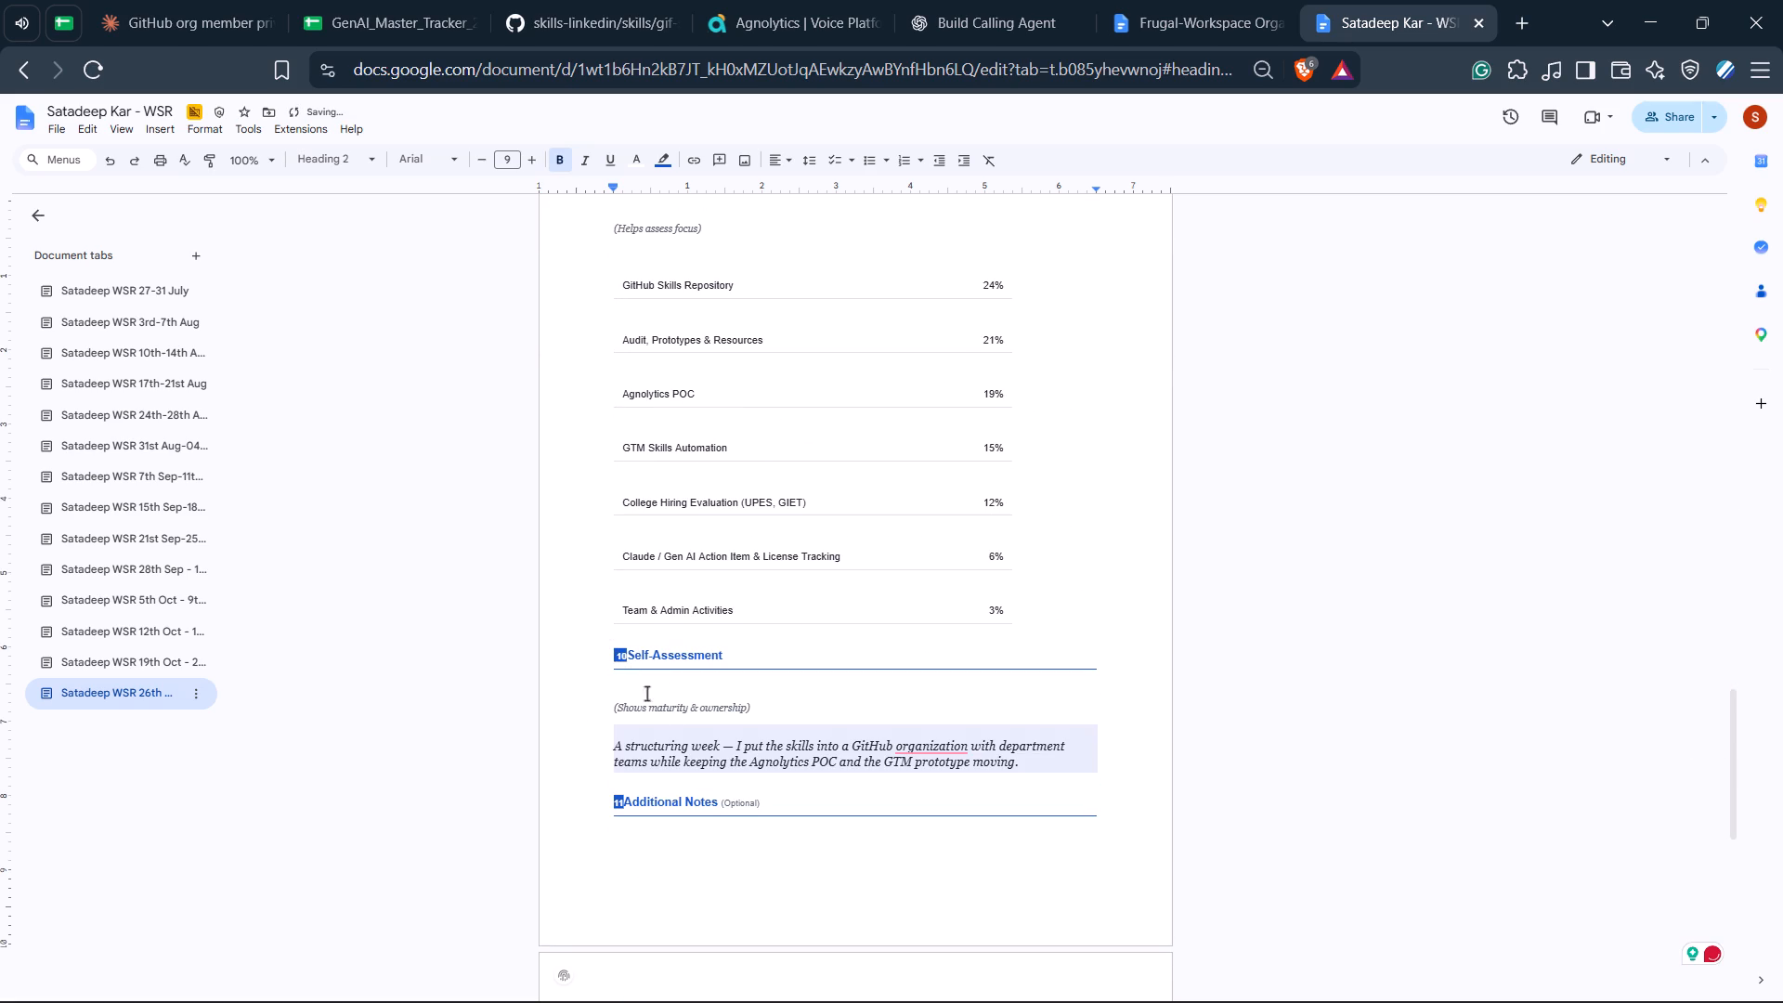
key("space")
Add one space before and one after the highlighted number 11 in the Additional Notes heading.
scroll(662, 681, "down", 2)
left_click(606, 565)
key("space")
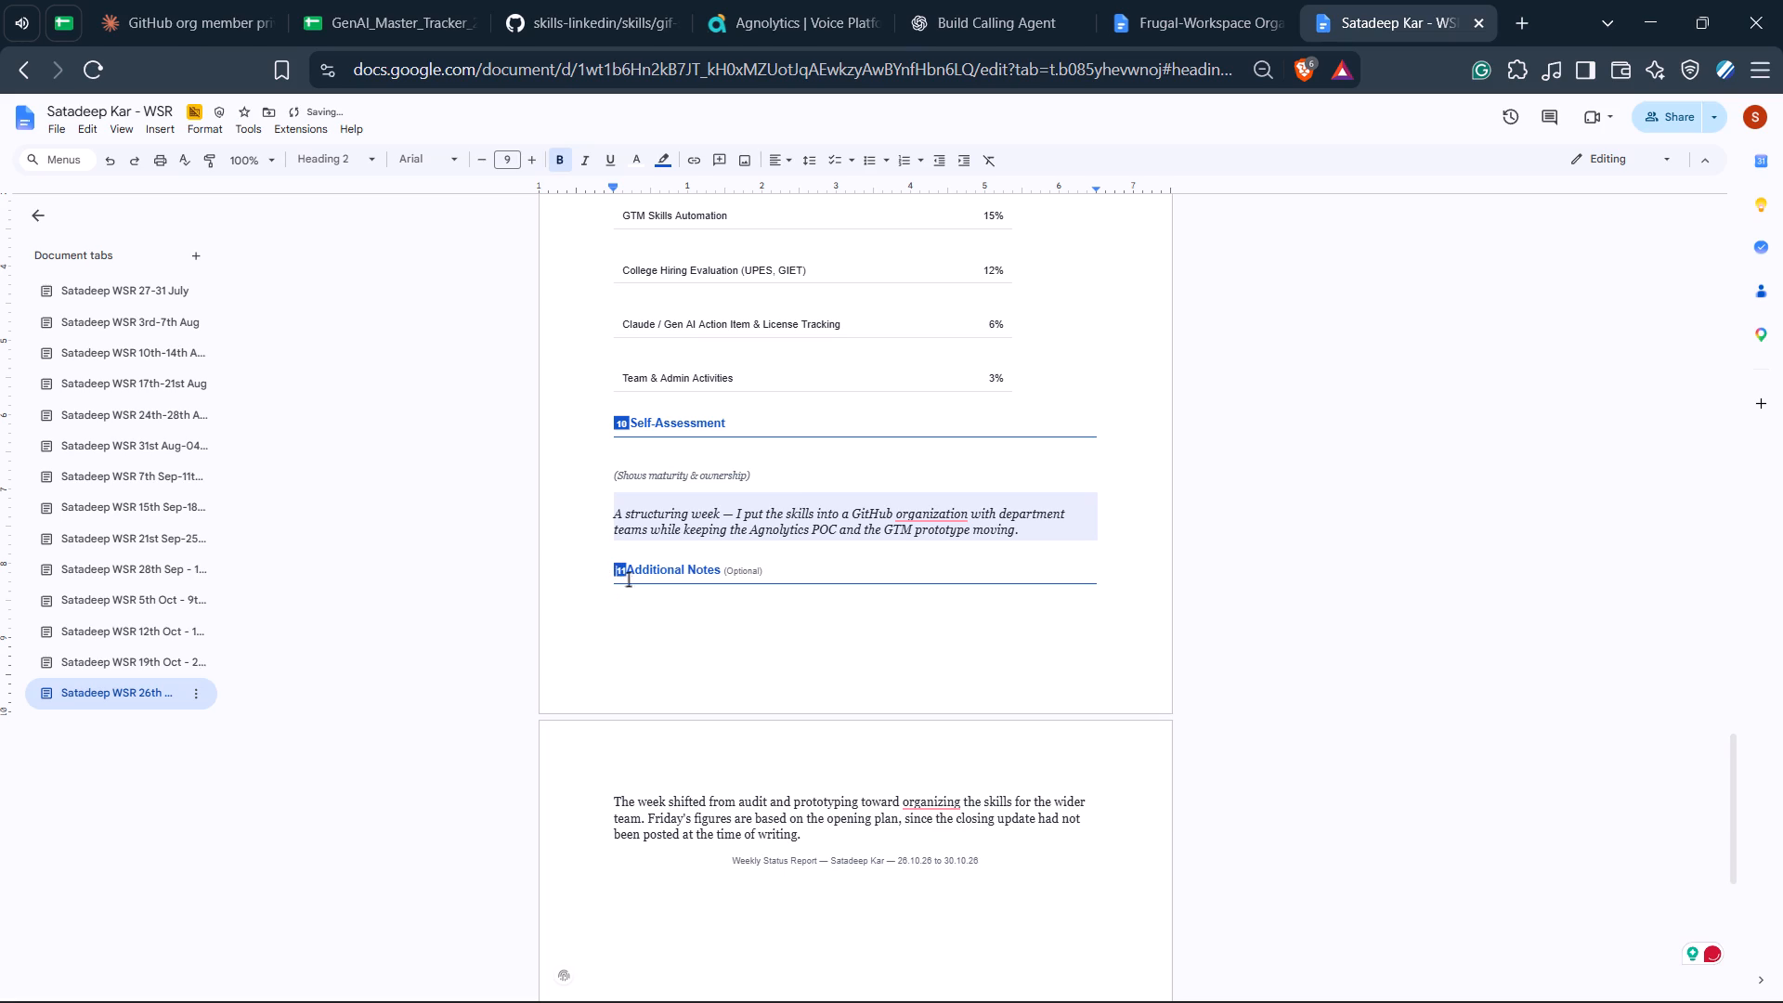
left_click(628, 571)
key("space")
Delete the italic example line about automation scripts, code changes and framework setup under the Automation / Development Work heading.
scroll(659, 621, "down", 2)
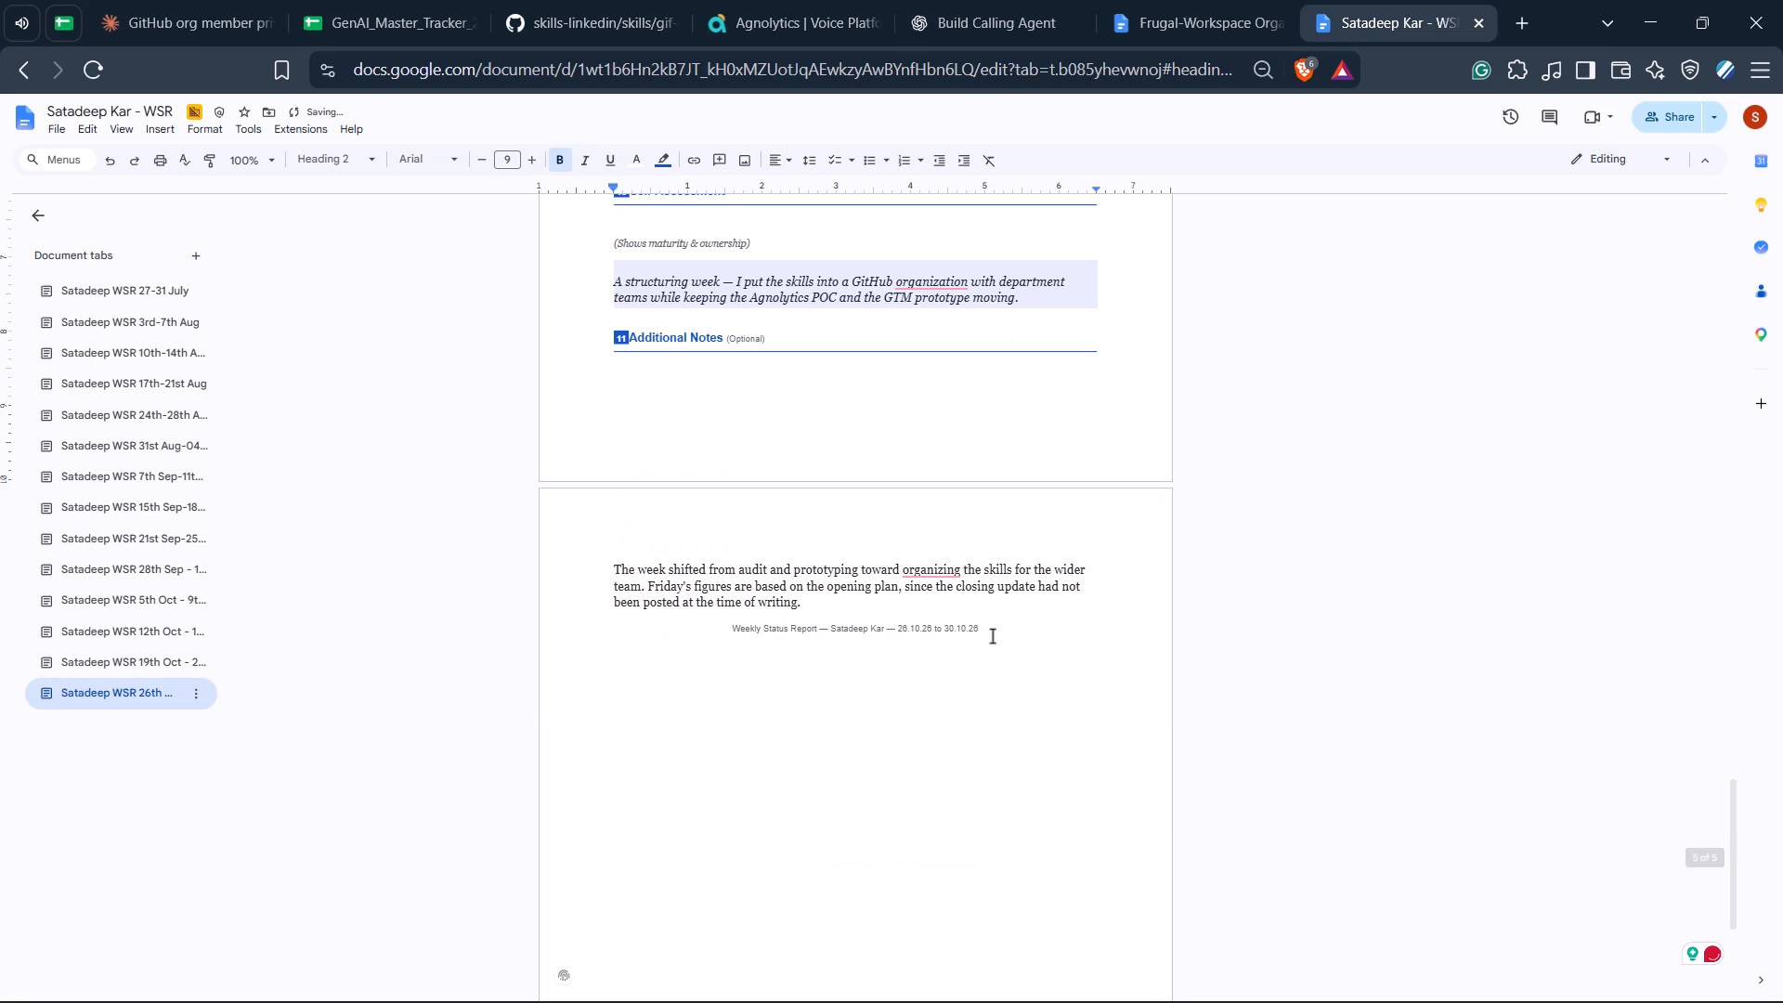
scroll(992, 635, "up", 16)
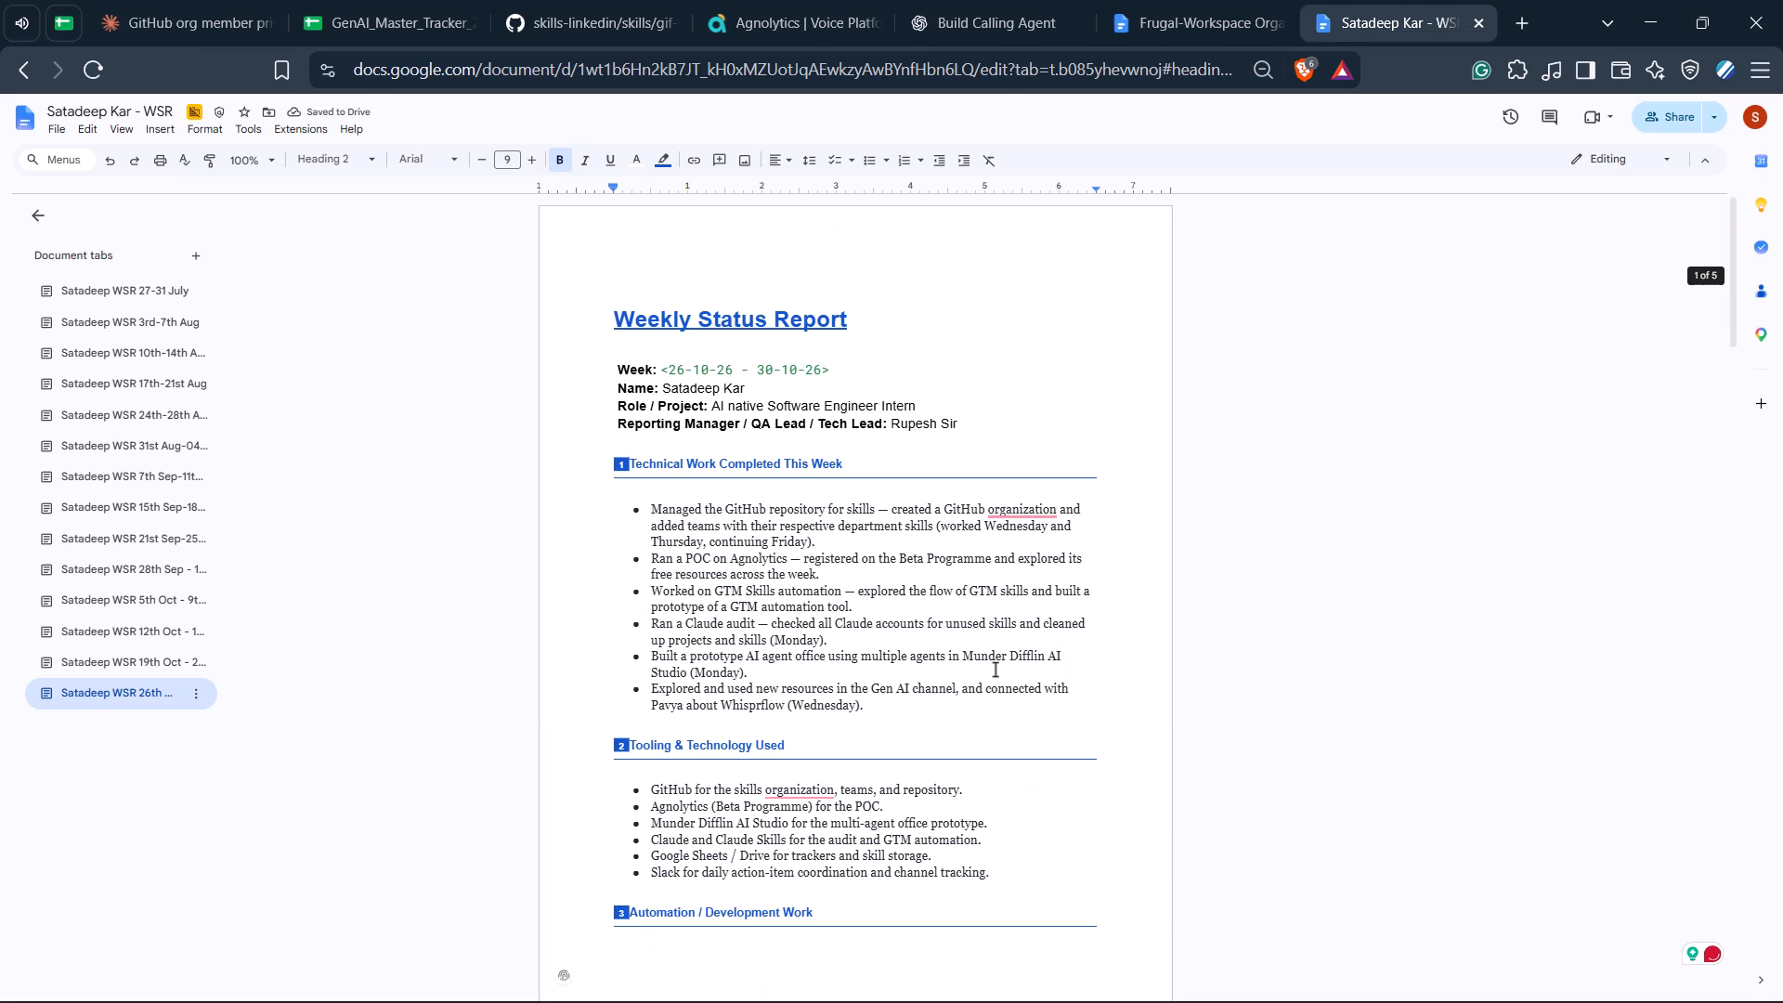
scroll(874, 546, "down", 5)
scroll(874, 546, "left", 1)
left_click_drag(944, 663, 610, 638)
key("BackSpace")
key("BackSpace")
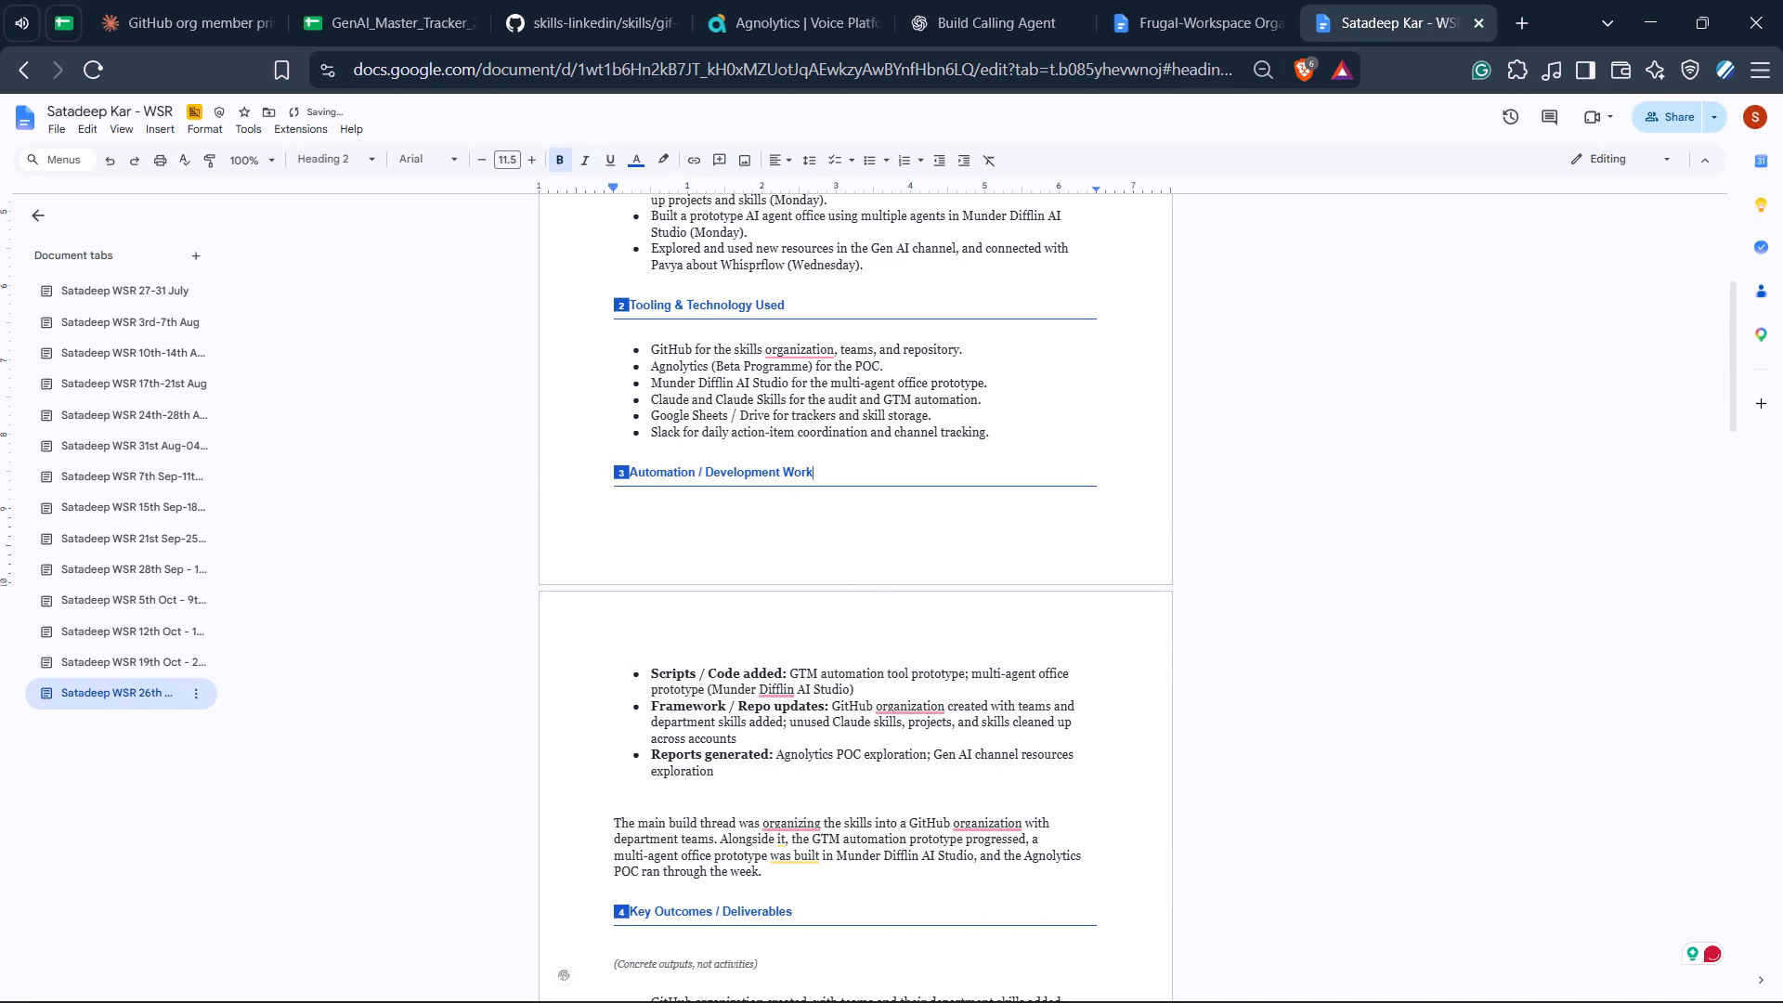
Accept the suggested spellings "organising" and "organisation" in the paragraph that starts "The main build thread was".
scroll(610, 638, "down", 1)
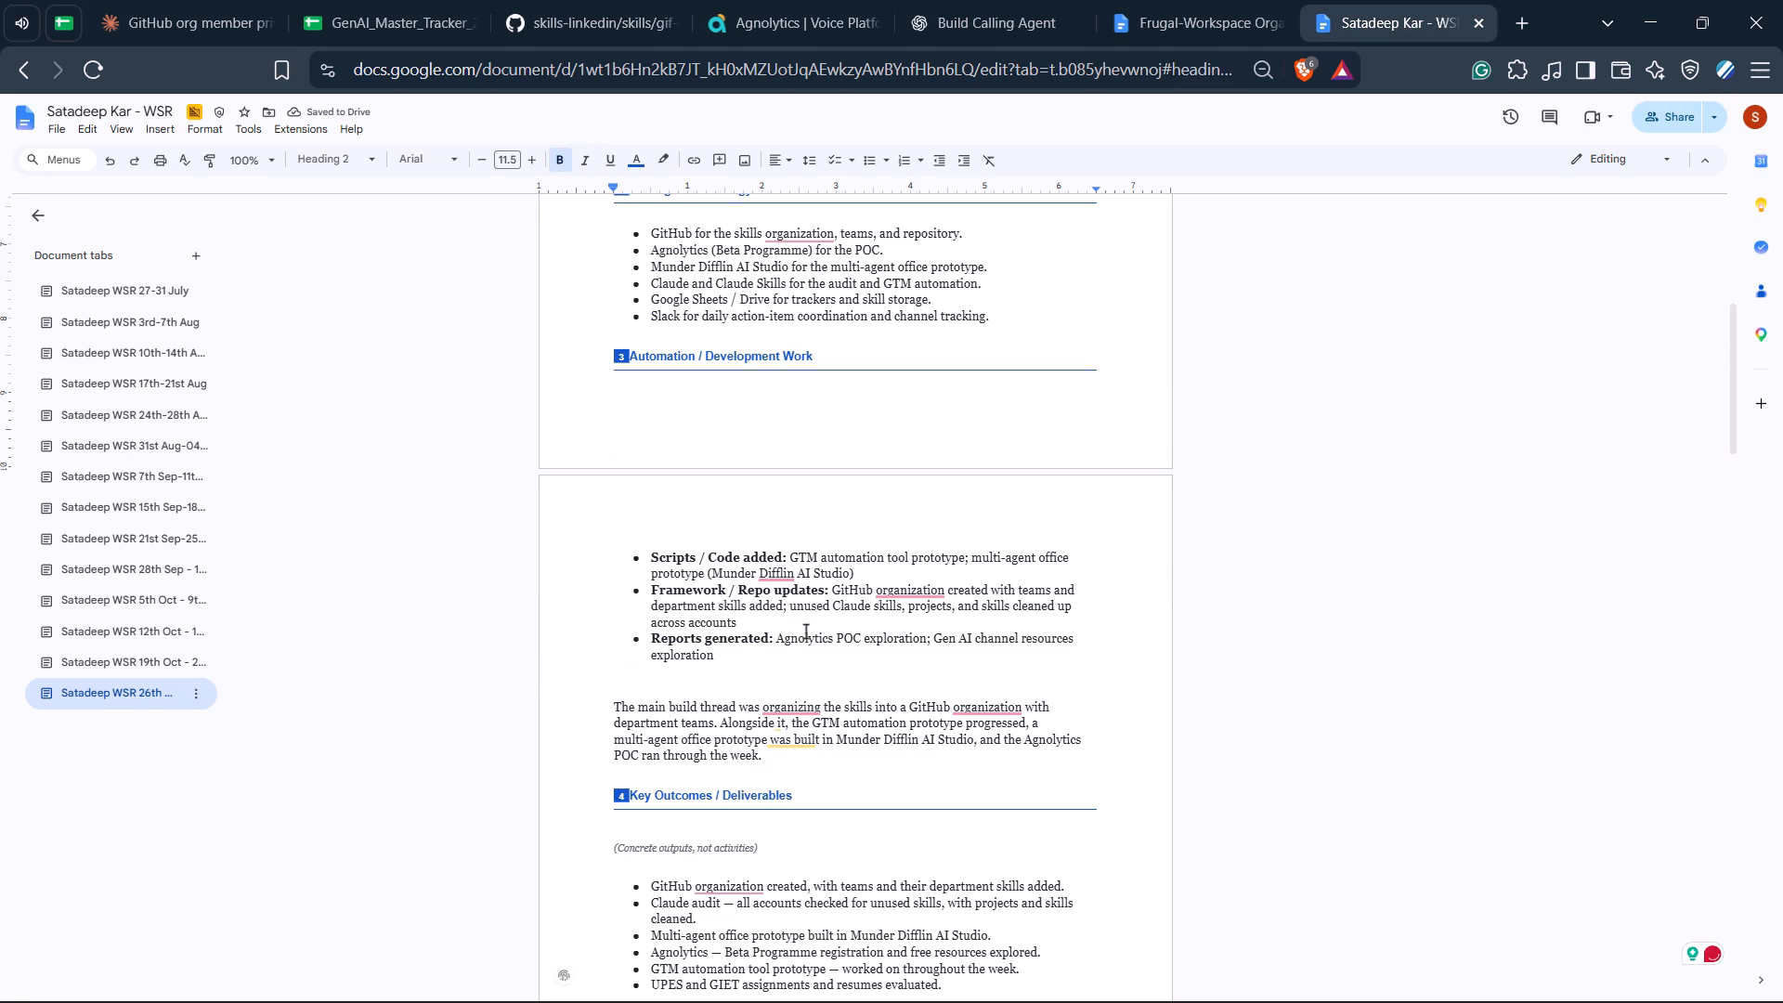
scroll(805, 631, "down", 4)
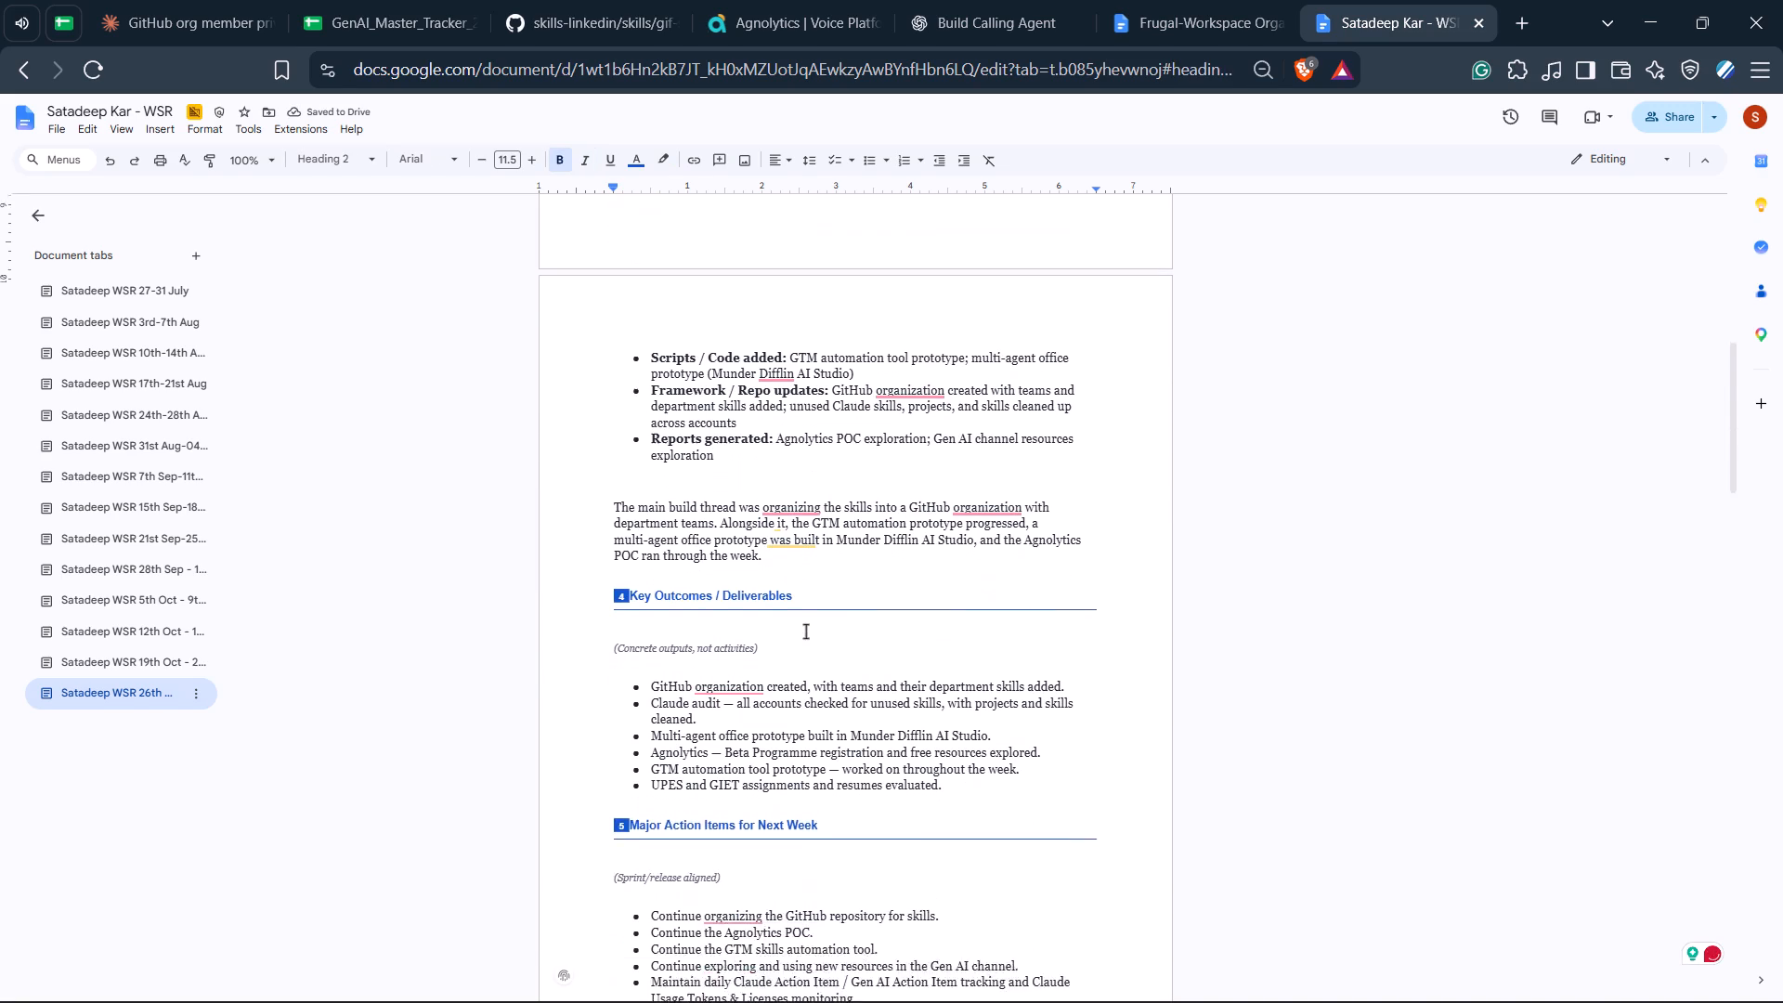
scroll(805, 631, "down", 1)
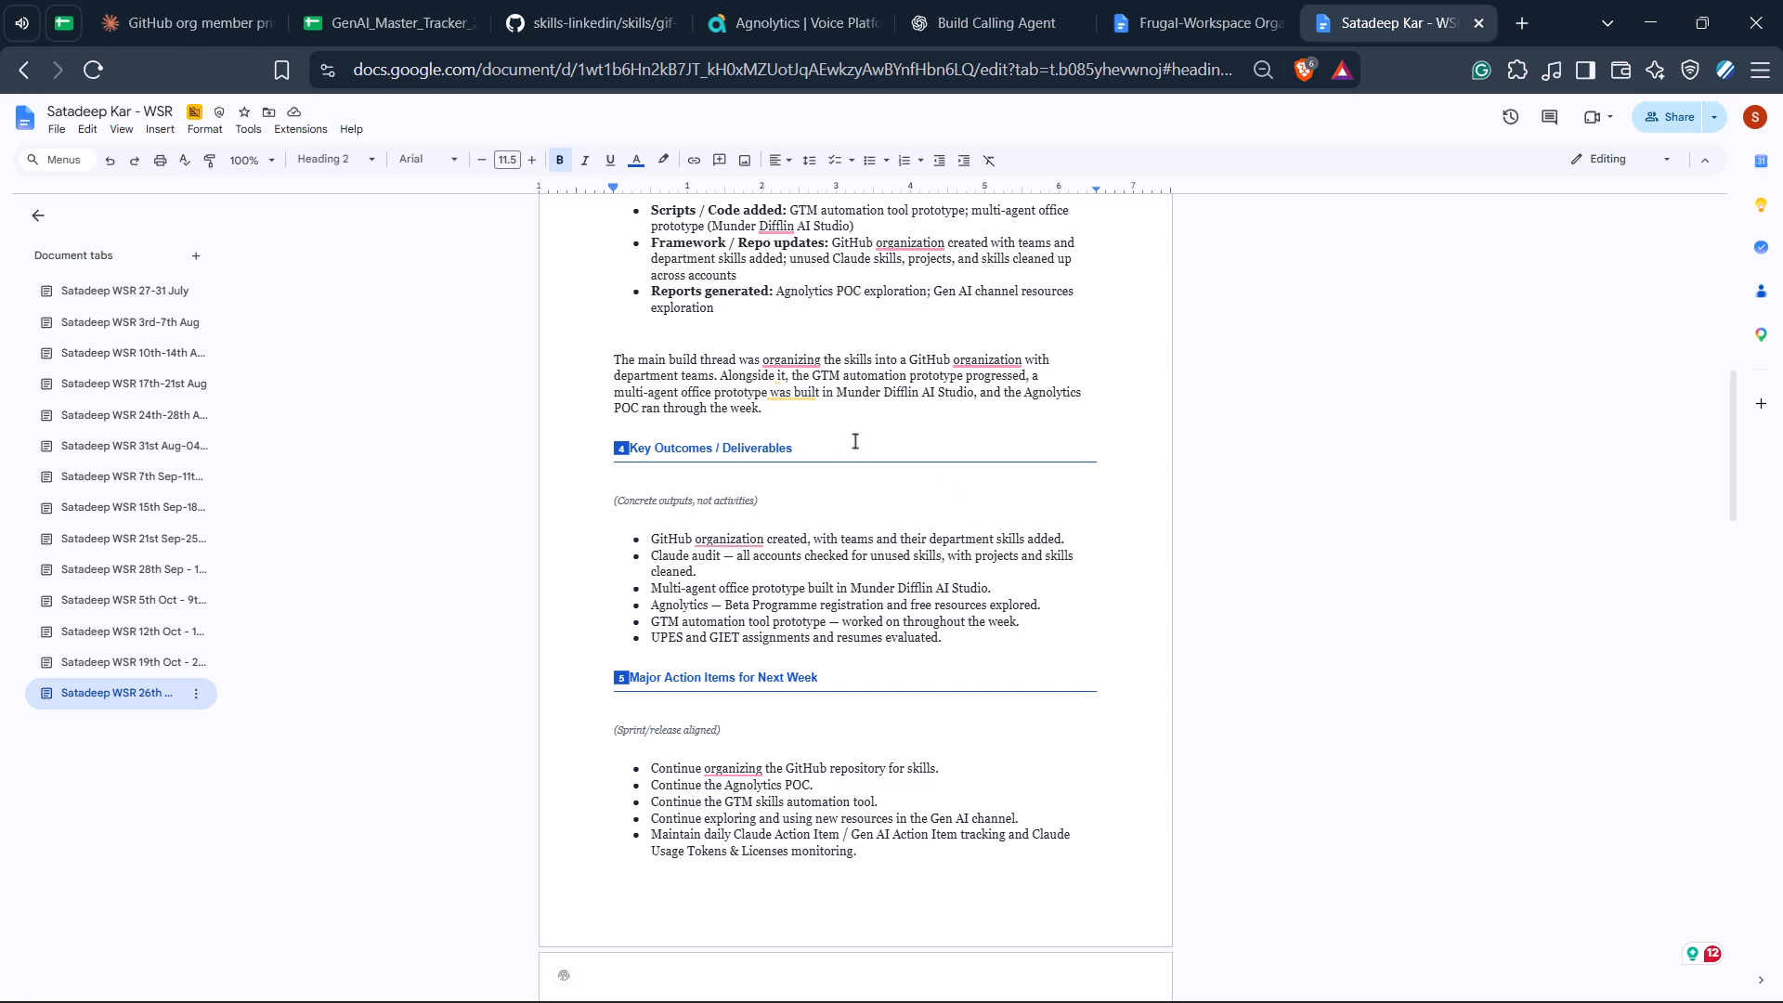
left_click(804, 358)
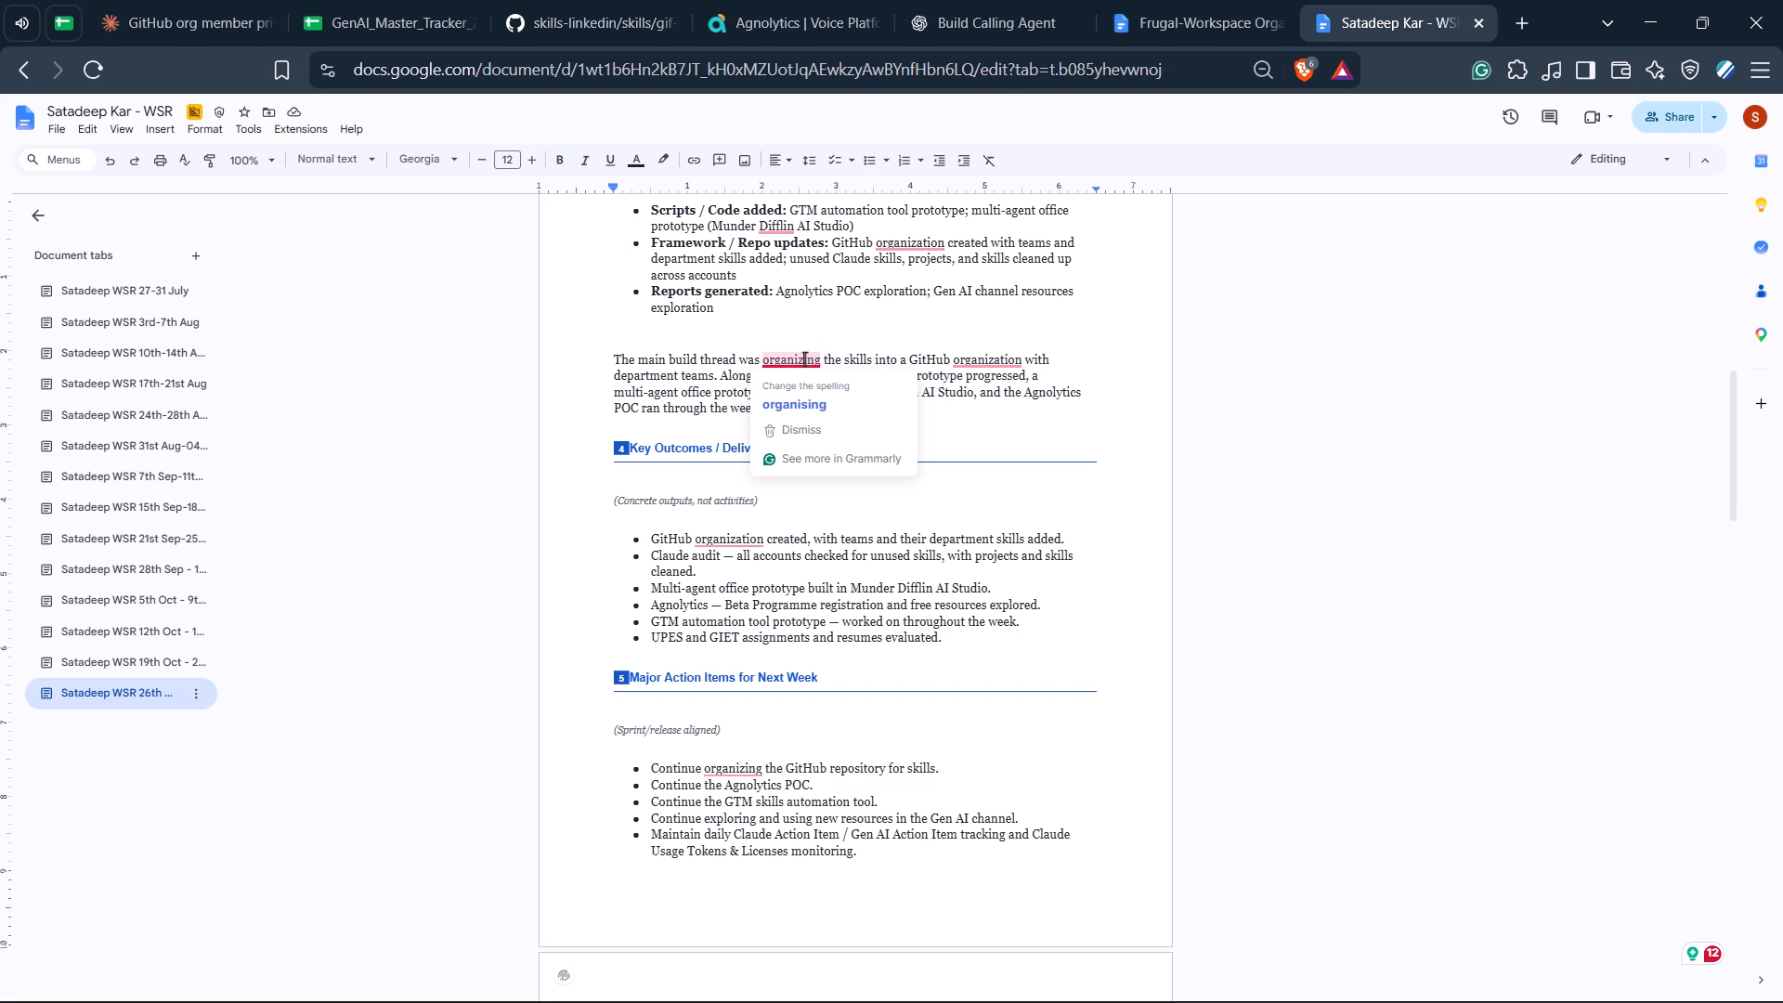
left_click(824, 385)
left_click(997, 363)
left_click(1004, 396)
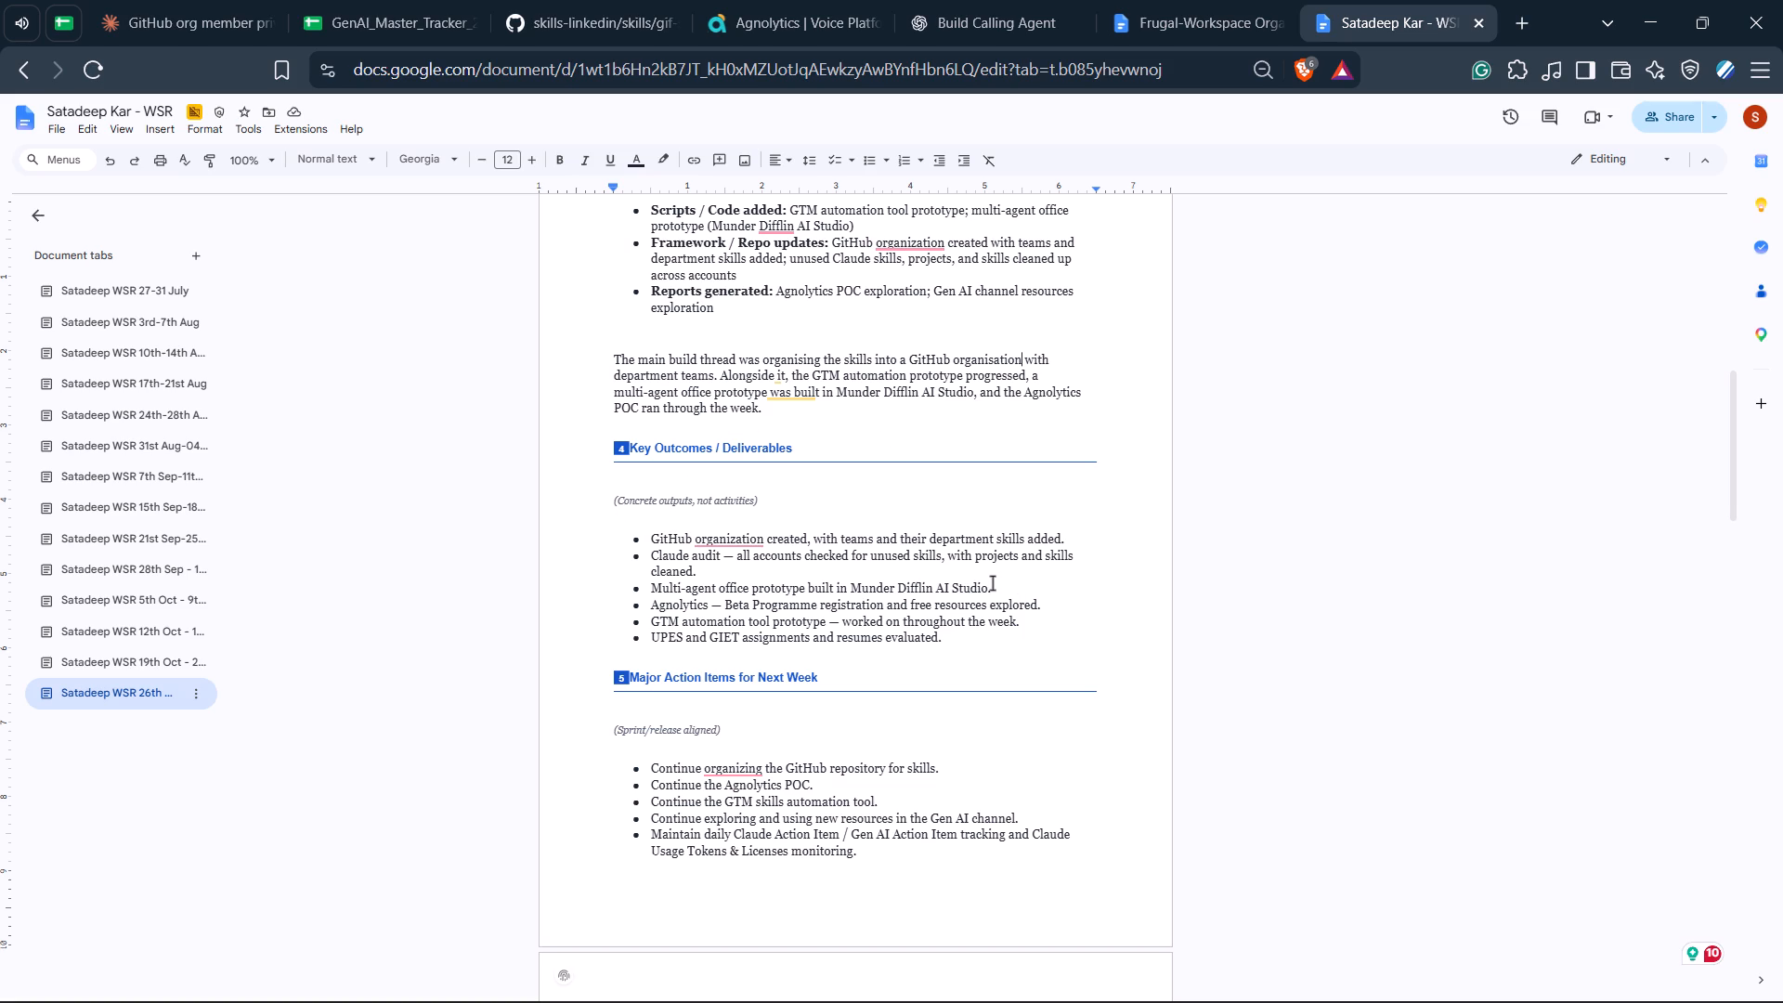
Delete the italic hint "(Concrete outputs, not activities)" under the Key Outcomes / Deliverables heading.
left_click_drag(798, 490, 813, 458)
key("BackSpace")
Delete the italic hint "(Sprint/release aligned)" under the Major Action Items for Next Week heading.
scroll(813, 458, "up", 3)
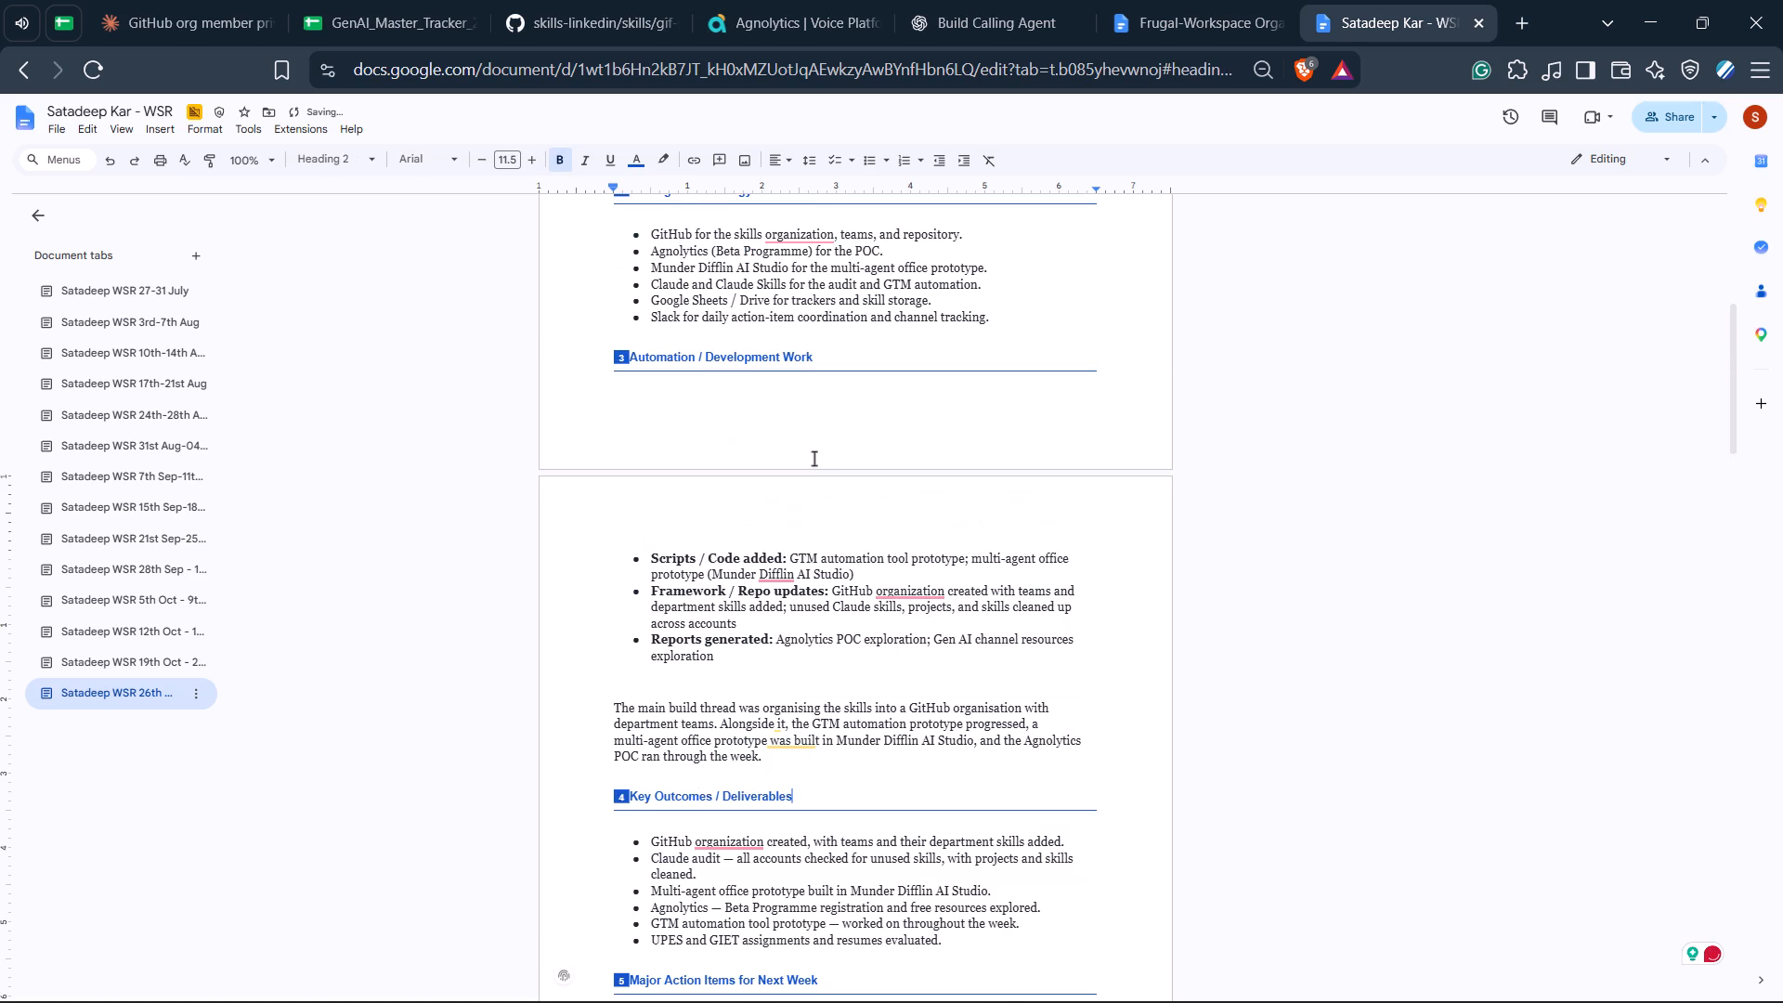
scroll(813, 458, "up", 5)
scroll(813, 458, "down", 9)
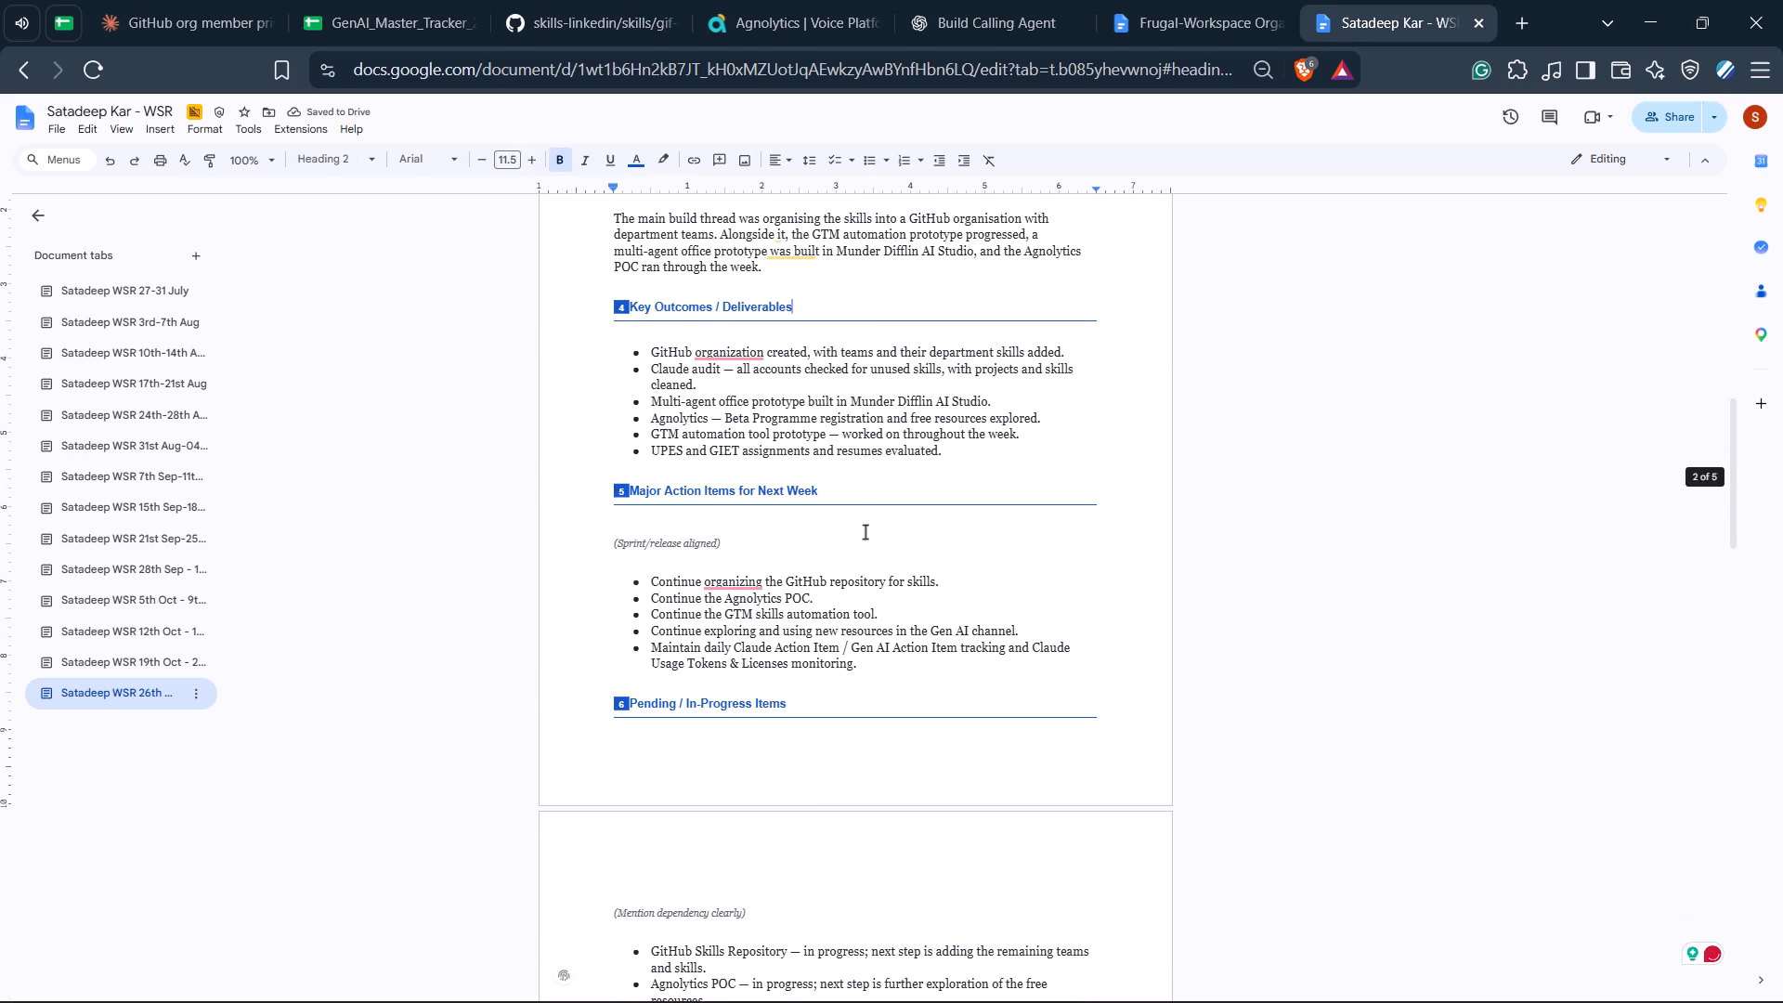
left_click_drag(856, 541, 869, 496)
key("BackSpace")
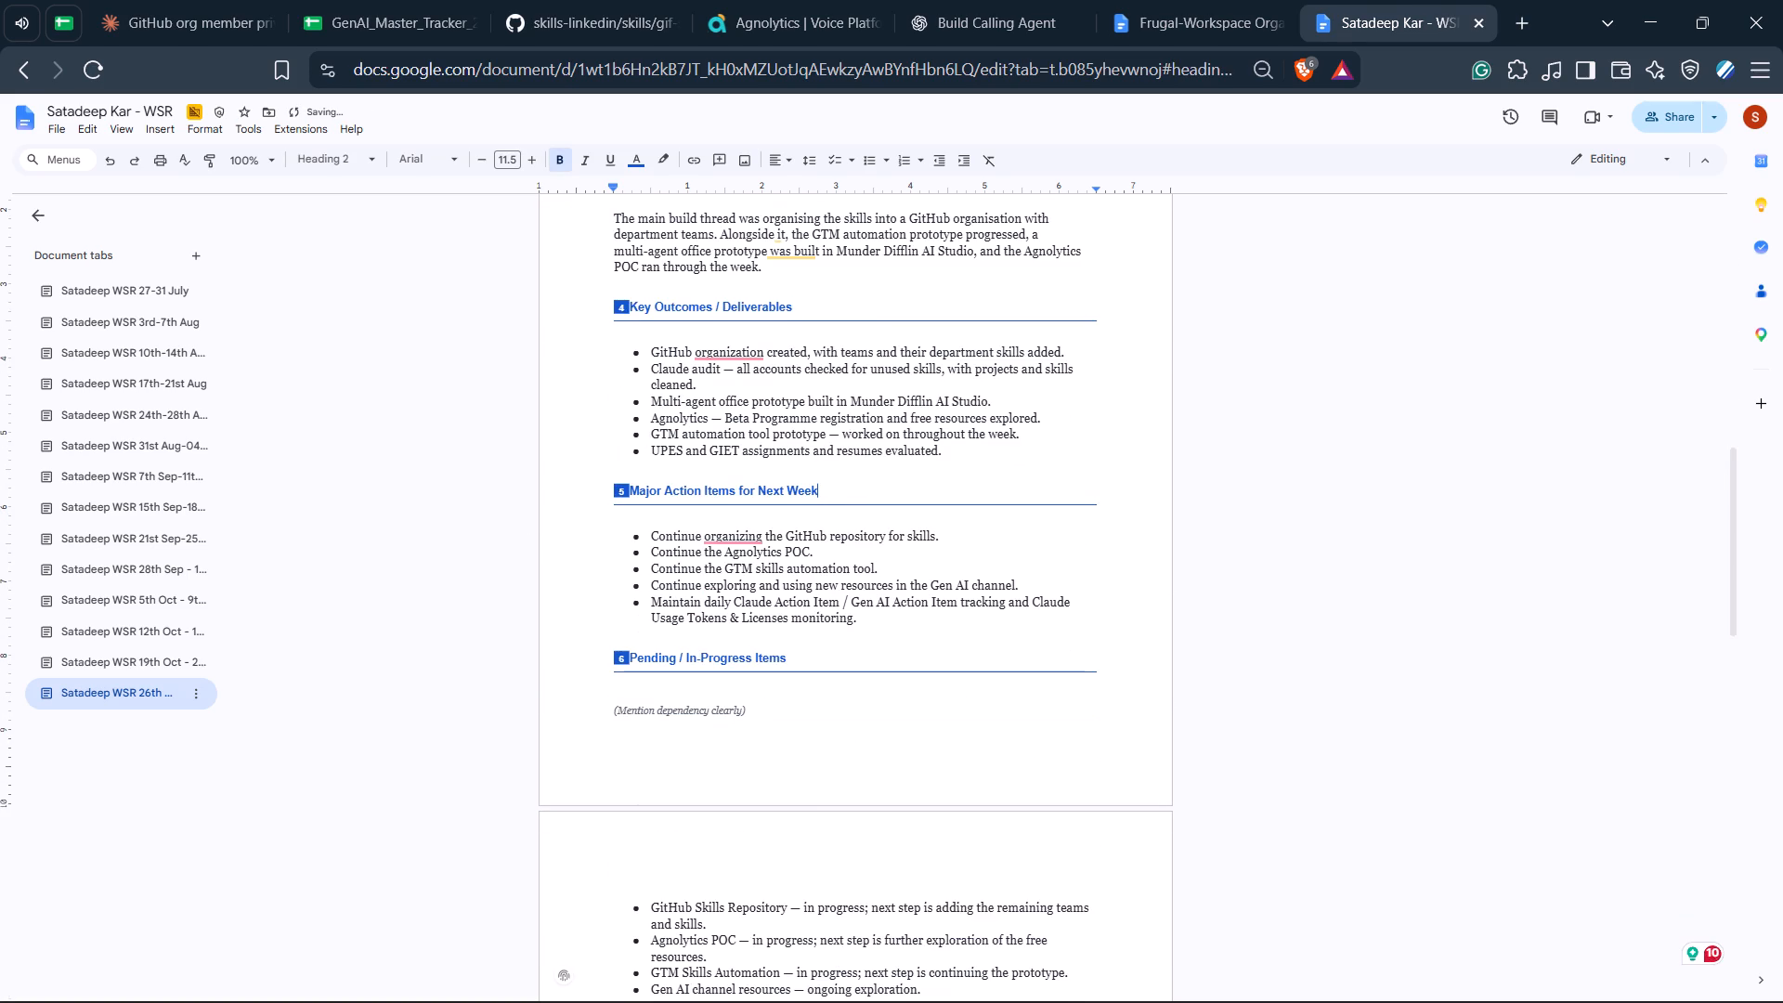
Delete the italic hint "(Mention dependency clearly)" under the Pending / In-Progress Items heading.
scroll(869, 496, "down", 1)
left_click(843, 580)
left_click_drag(852, 580, 852, 542)
key("BackSpace")
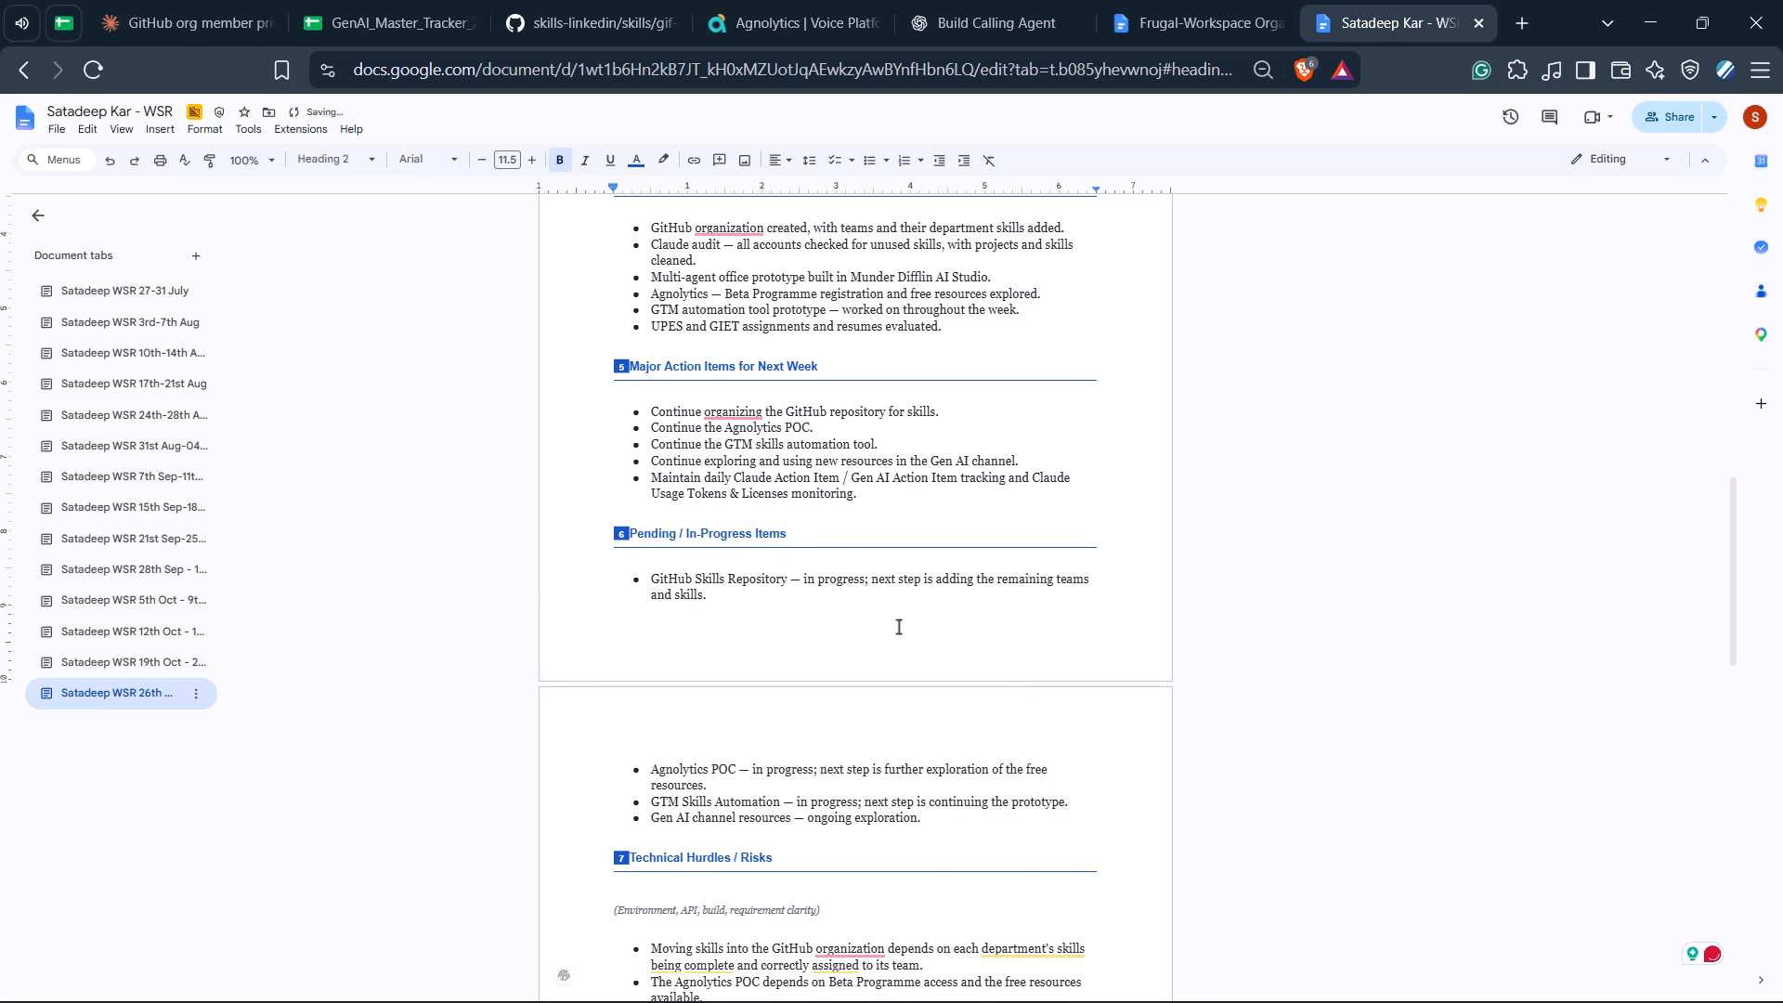
Delete the italic hint "(Environment, API, build, requirement clarity)" under the Technical Hurdles / Risks heading.
scroll(898, 623, "down", 3)
left_click(872, 523)
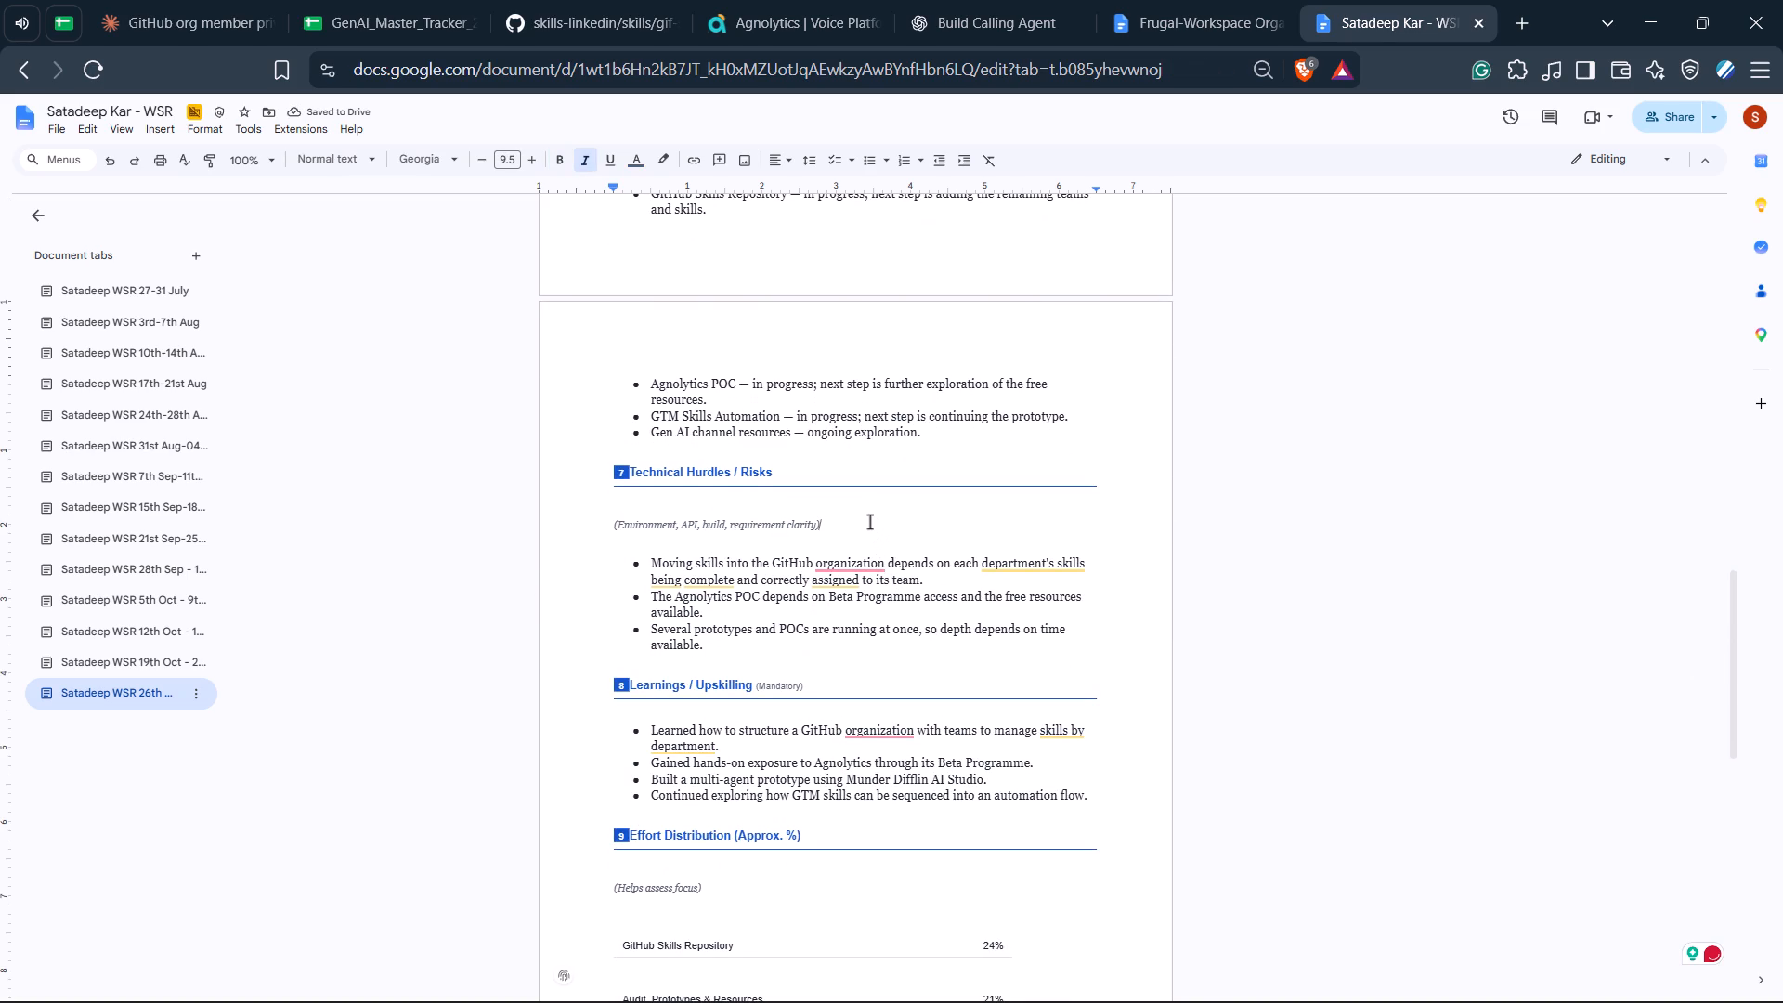
left_click_drag(867, 520, 865, 483)
key("BackSpace")
Remove the "(Mandatory)" label from the end of the Learnings / Upskilling heading.
scroll(865, 483, "down", 1)
left_click(849, 490)
key("BackSpace")
key("BackSpace")
key("BackSpace")
key("BackSpace")
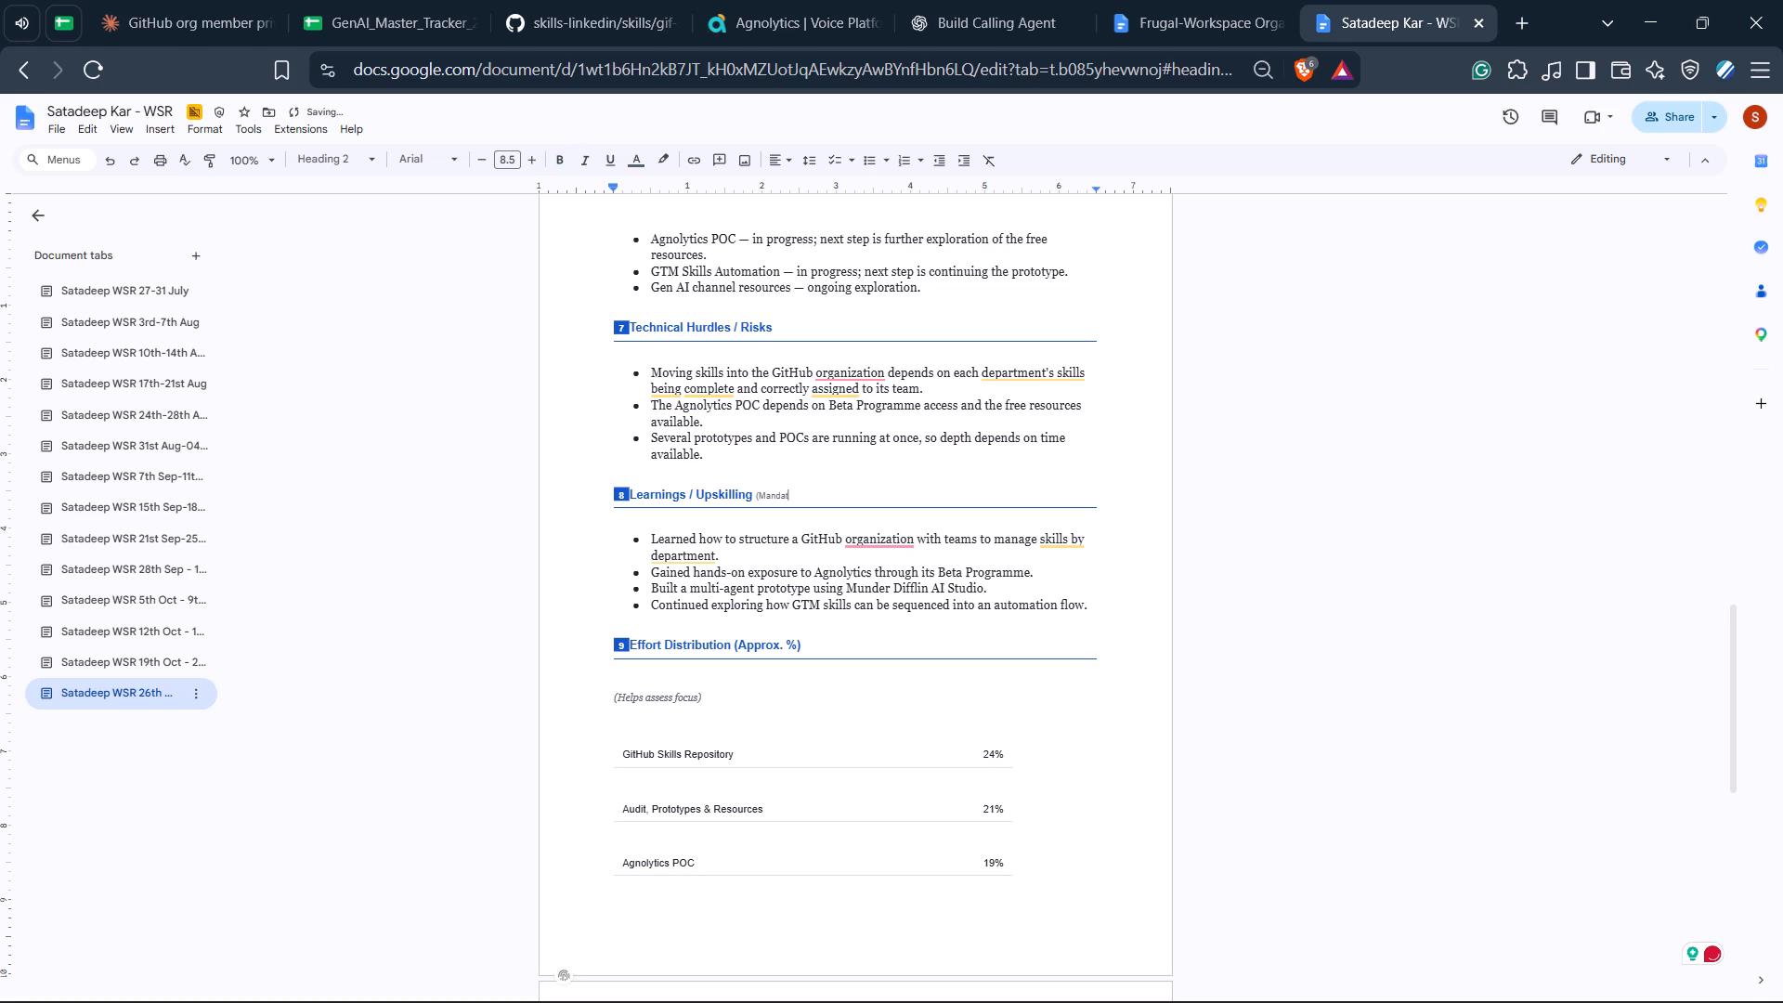
key("BackSpace")
key("BackSpace")
key("BackSpace")
key("BackSpace")
key("BackSpace")
key("BackSpace")
key("BackSpace")
key("BackSpace")
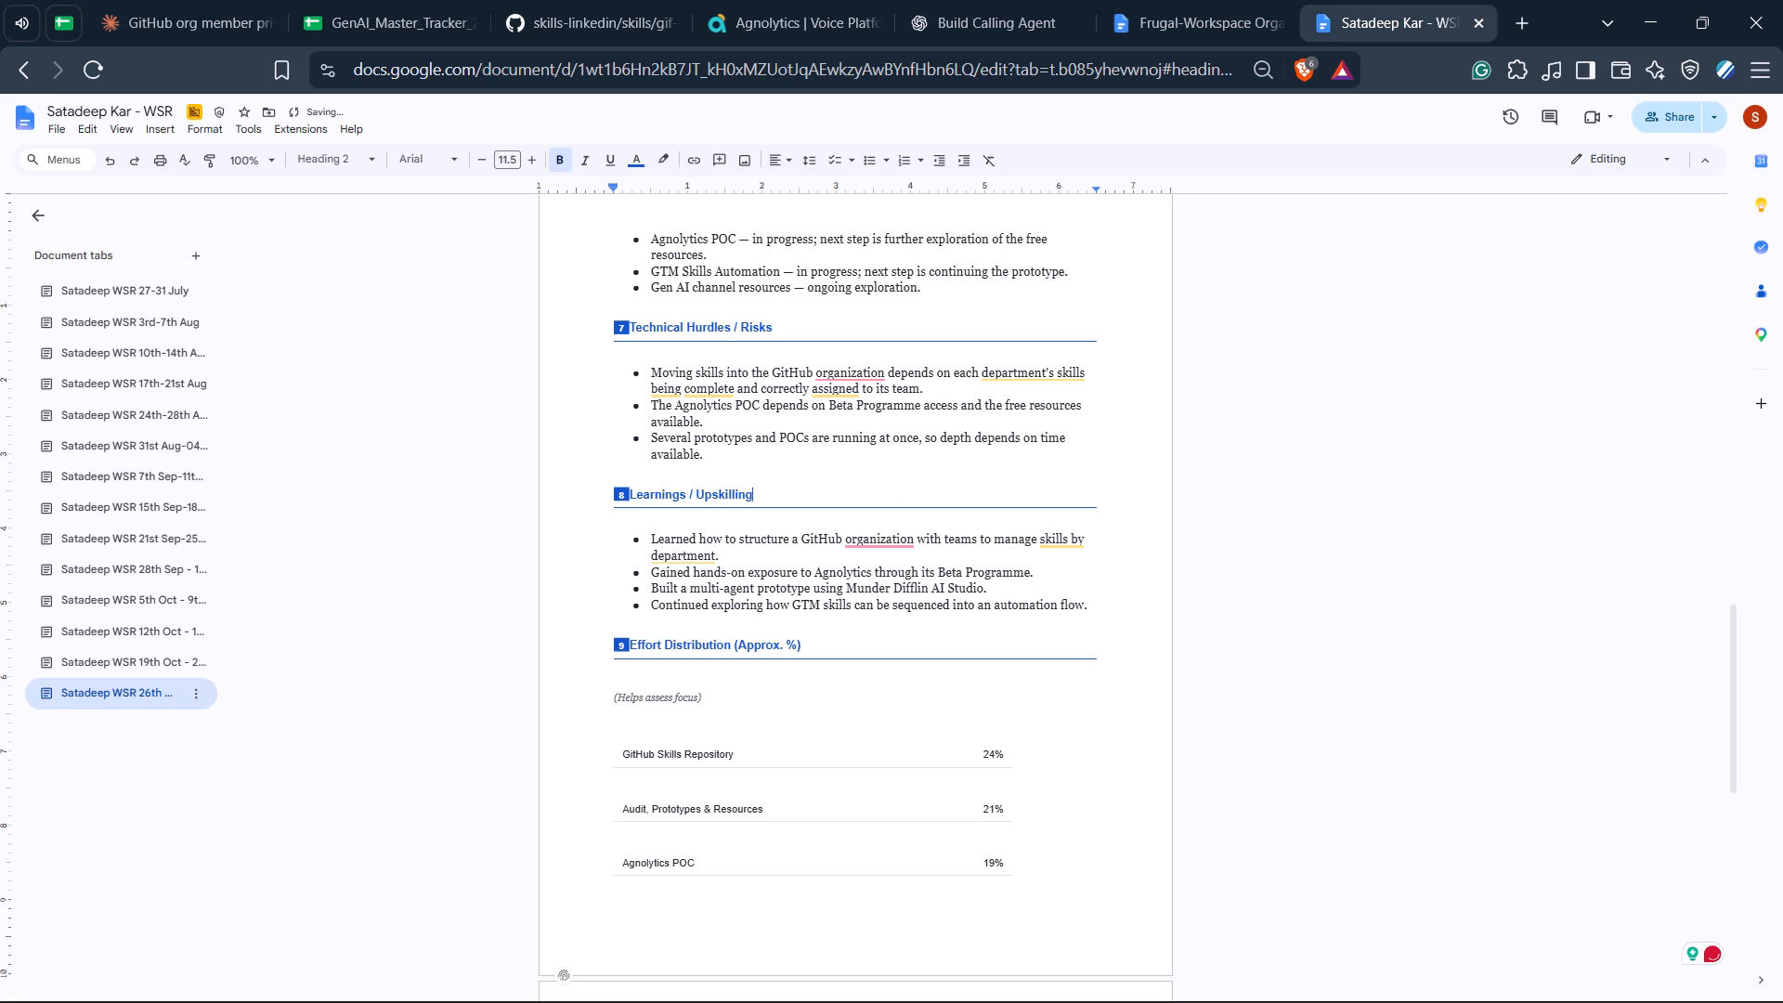
Delete the italic hint "(Helps assess focus)" under the Effort Distribution (Approx. %) heading.
scroll(849, 490, "down", 1)
left_click_drag(892, 559, 893, 535)
key("BackSpace")
Set a custom line spacing of 0.06 for all rows of the Effort Distribution table.
scroll(883, 535, "down", 4)
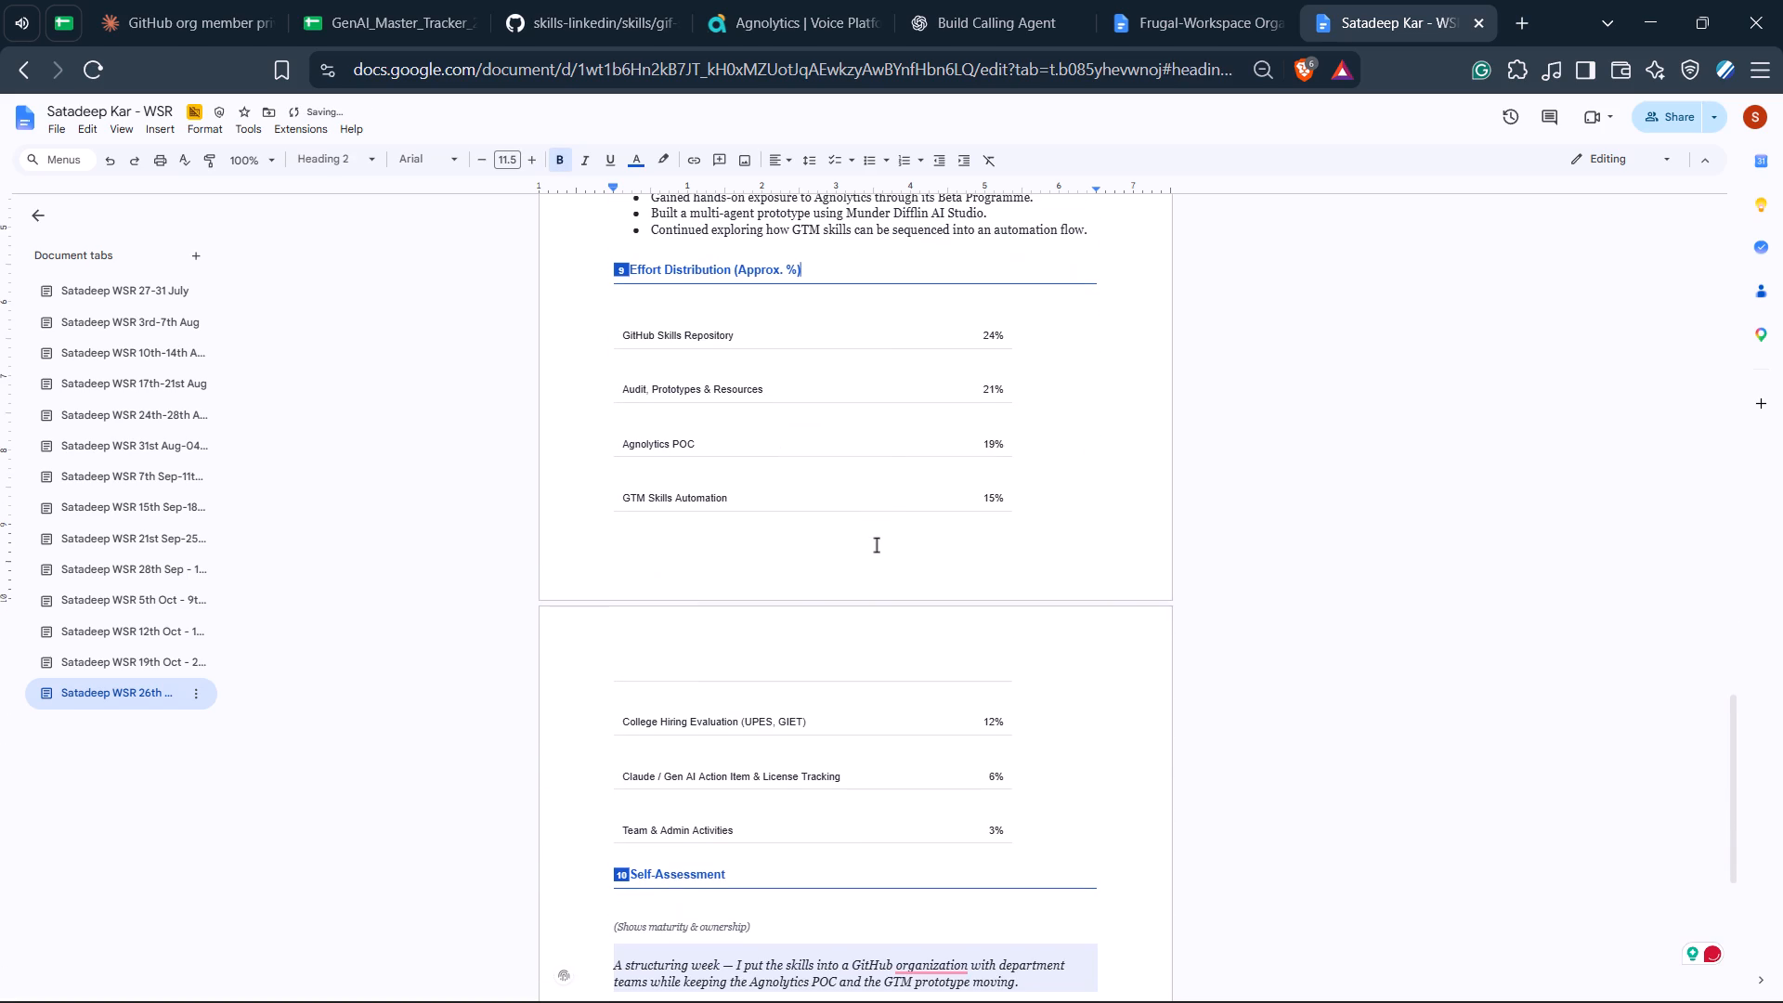
left_click_drag(618, 314, 1048, 824)
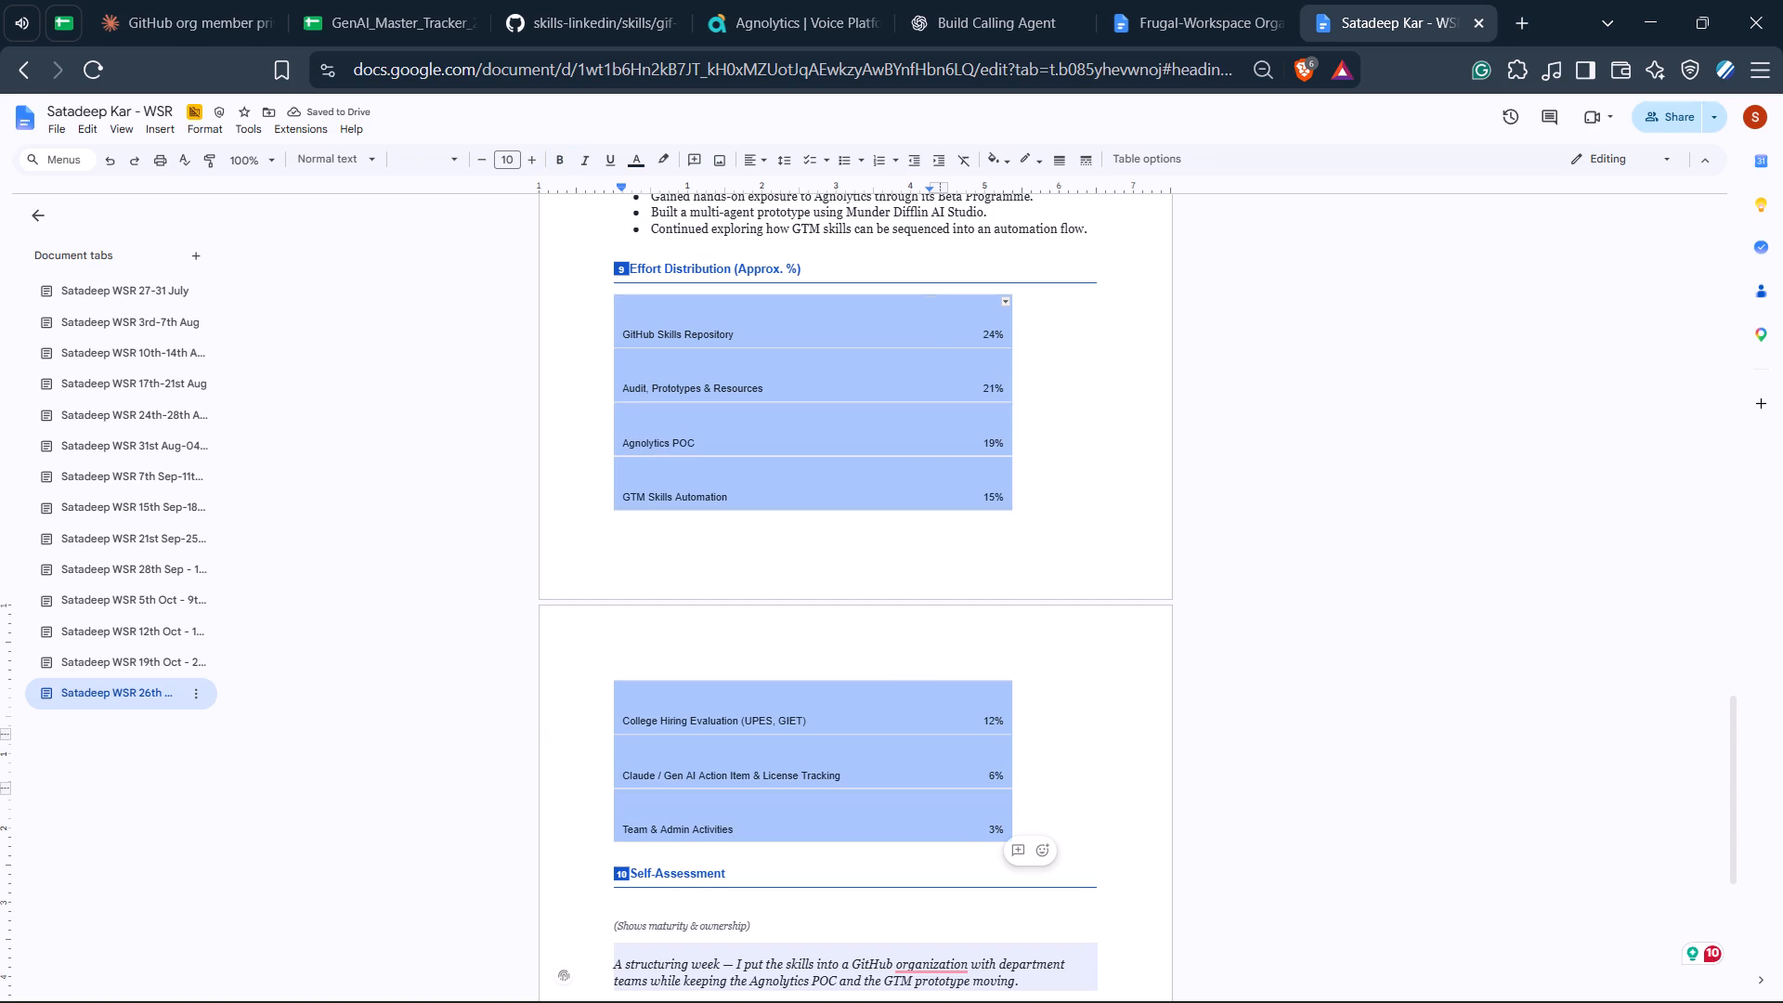
left_click(789, 160)
left_click(863, 359)
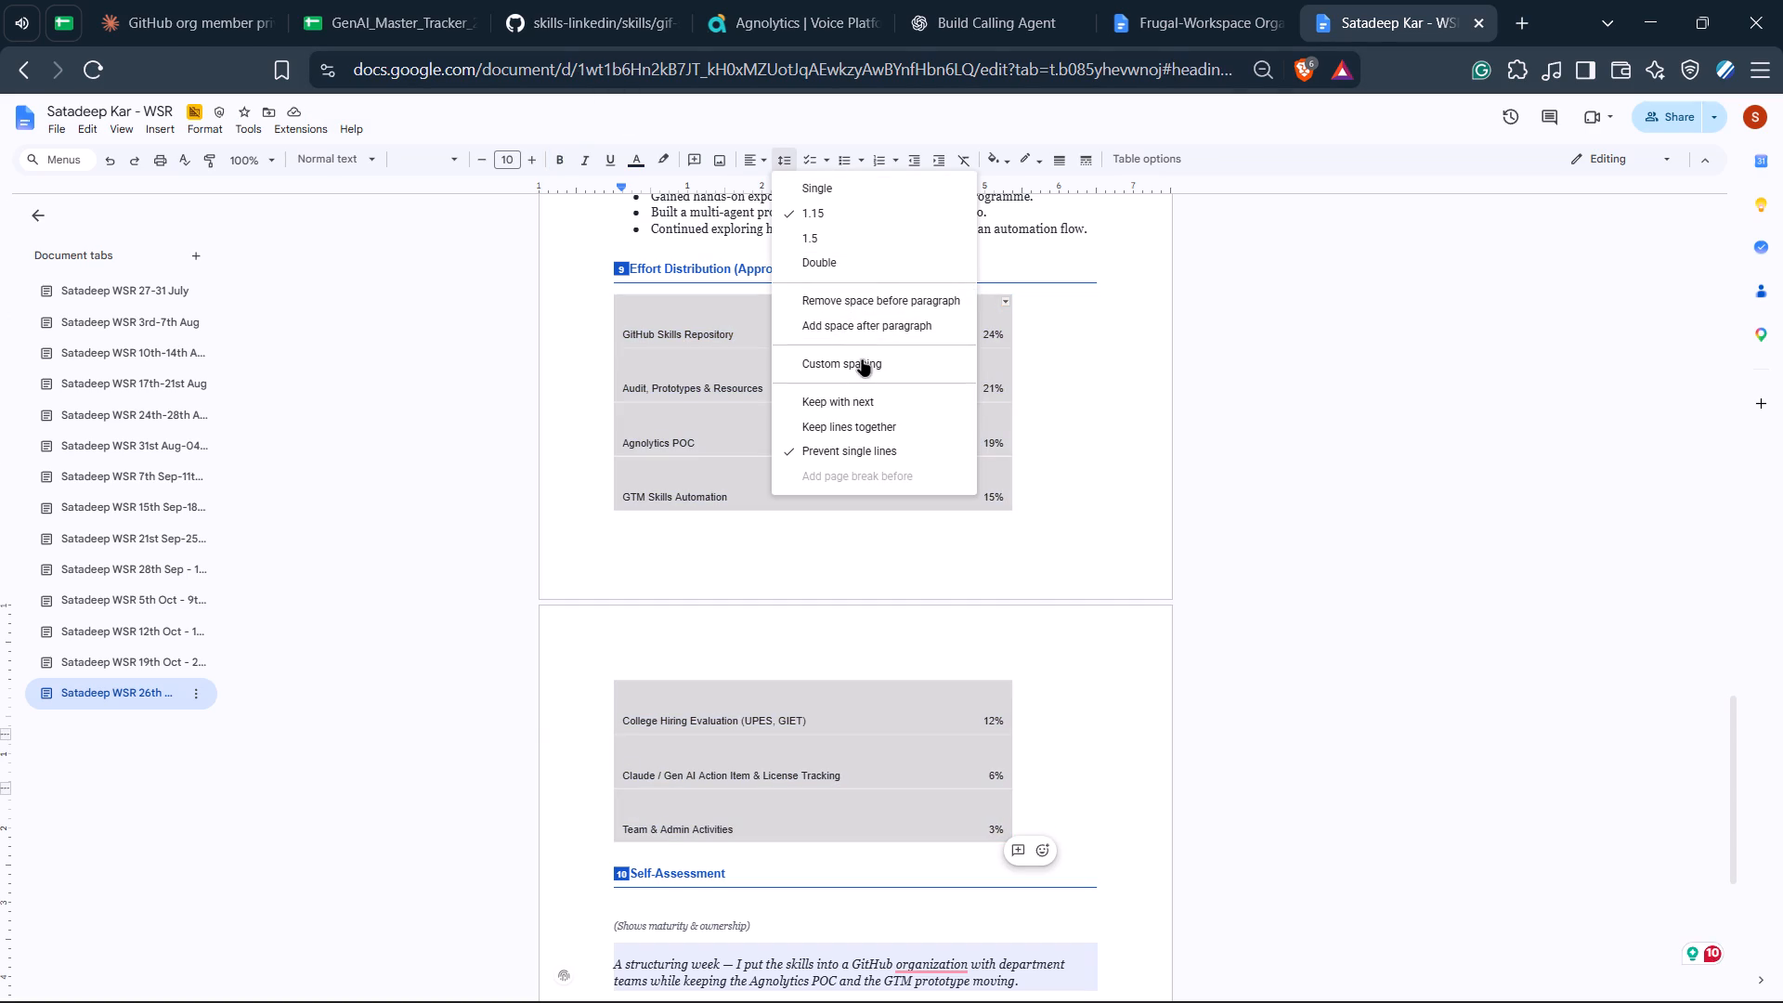
left_click(871, 487)
key("BackSpace")
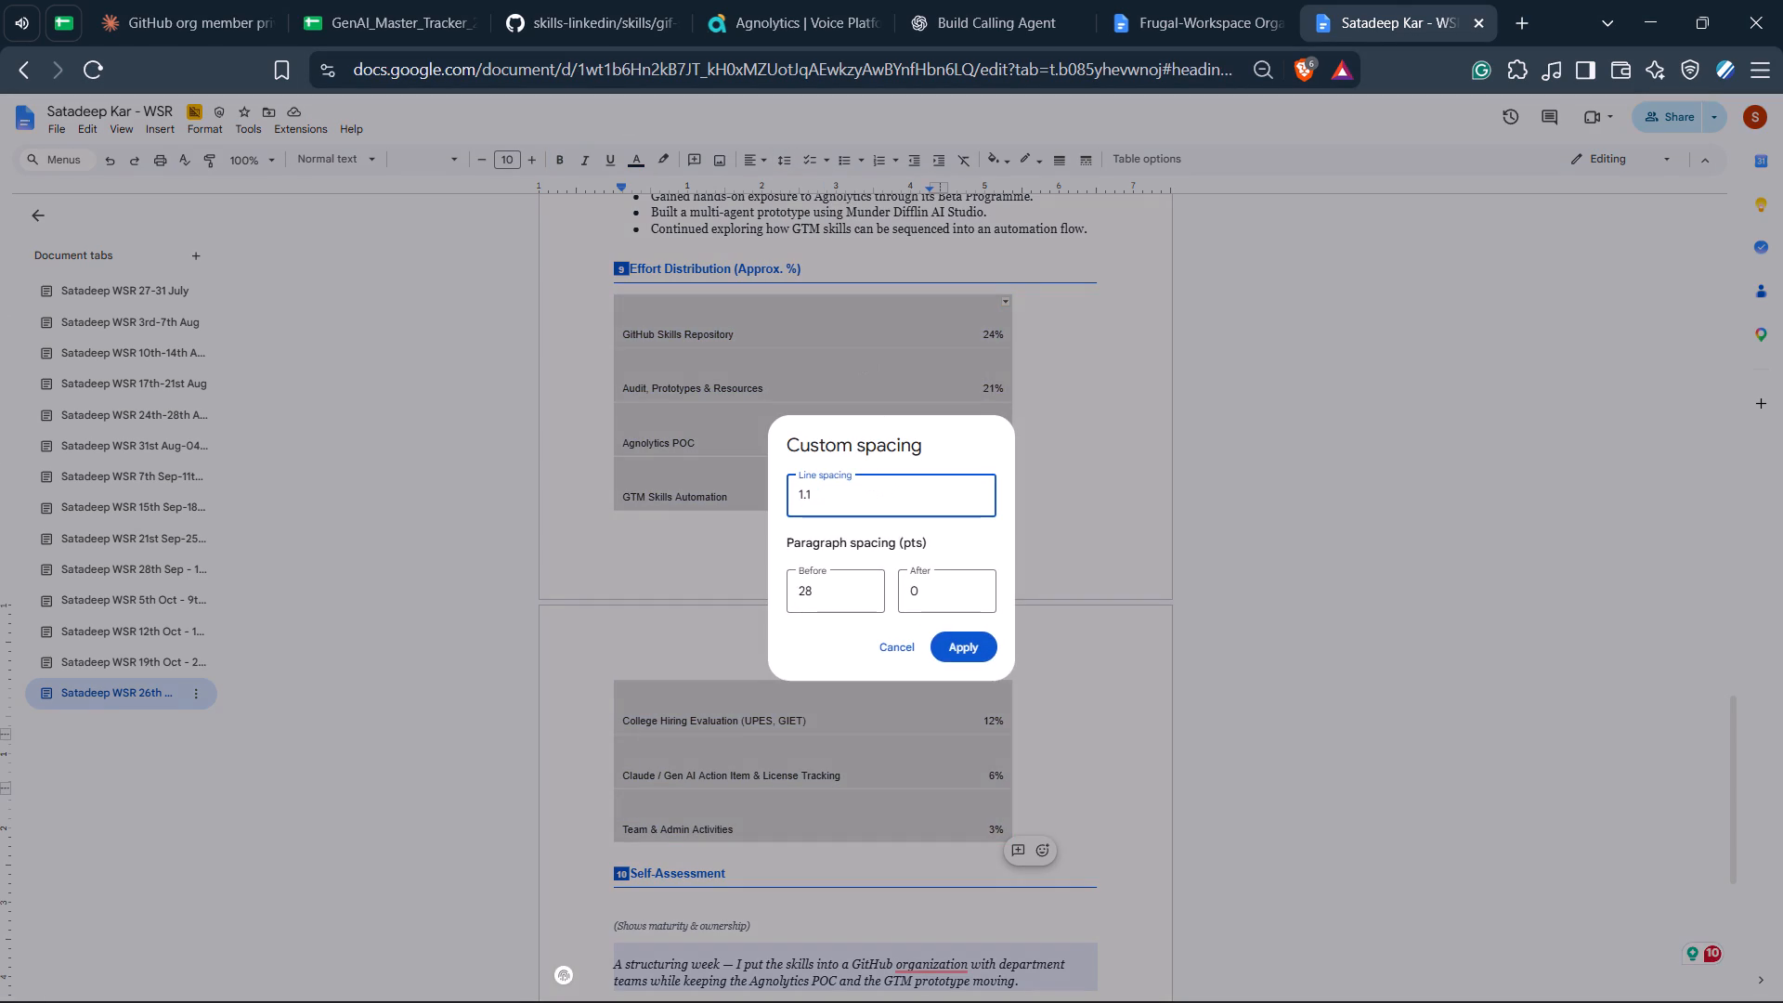
key("BackSpace")
key("BackSpace")
key("BackSpace")
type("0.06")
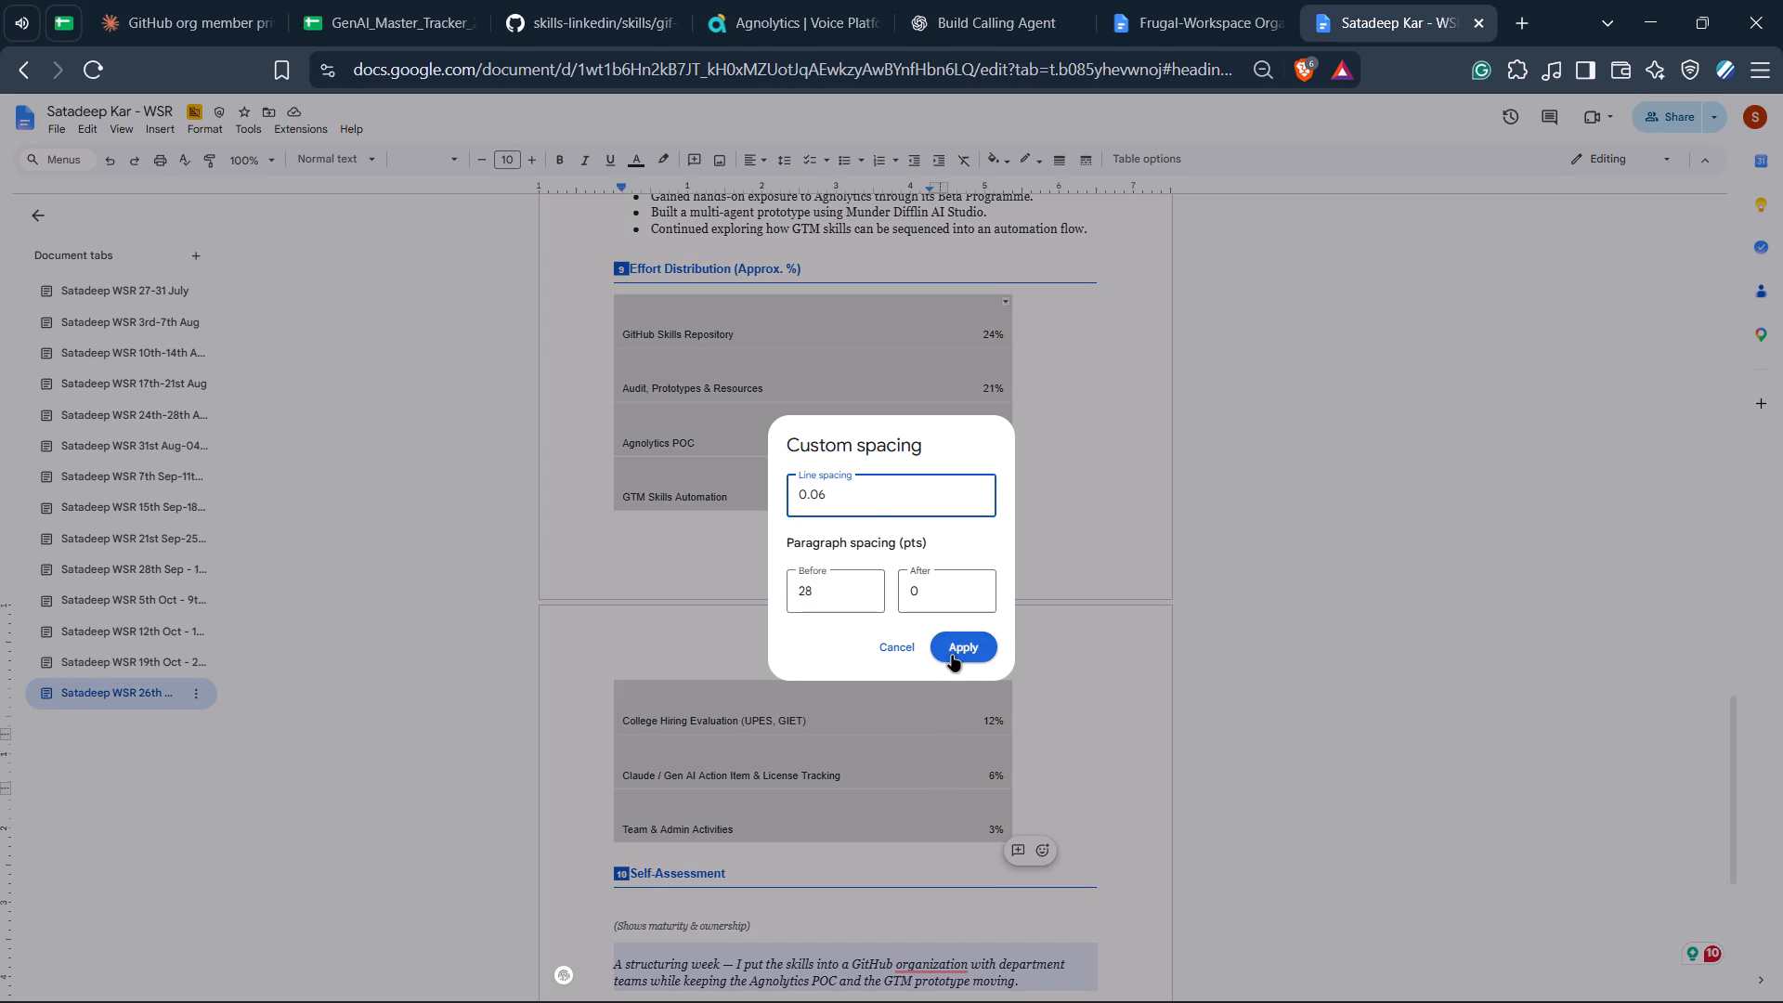
Apply the custom line spacing of 0.06 to the selected rows of the Effort Distribution table.
left_click(959, 651)
left_click(942, 541)
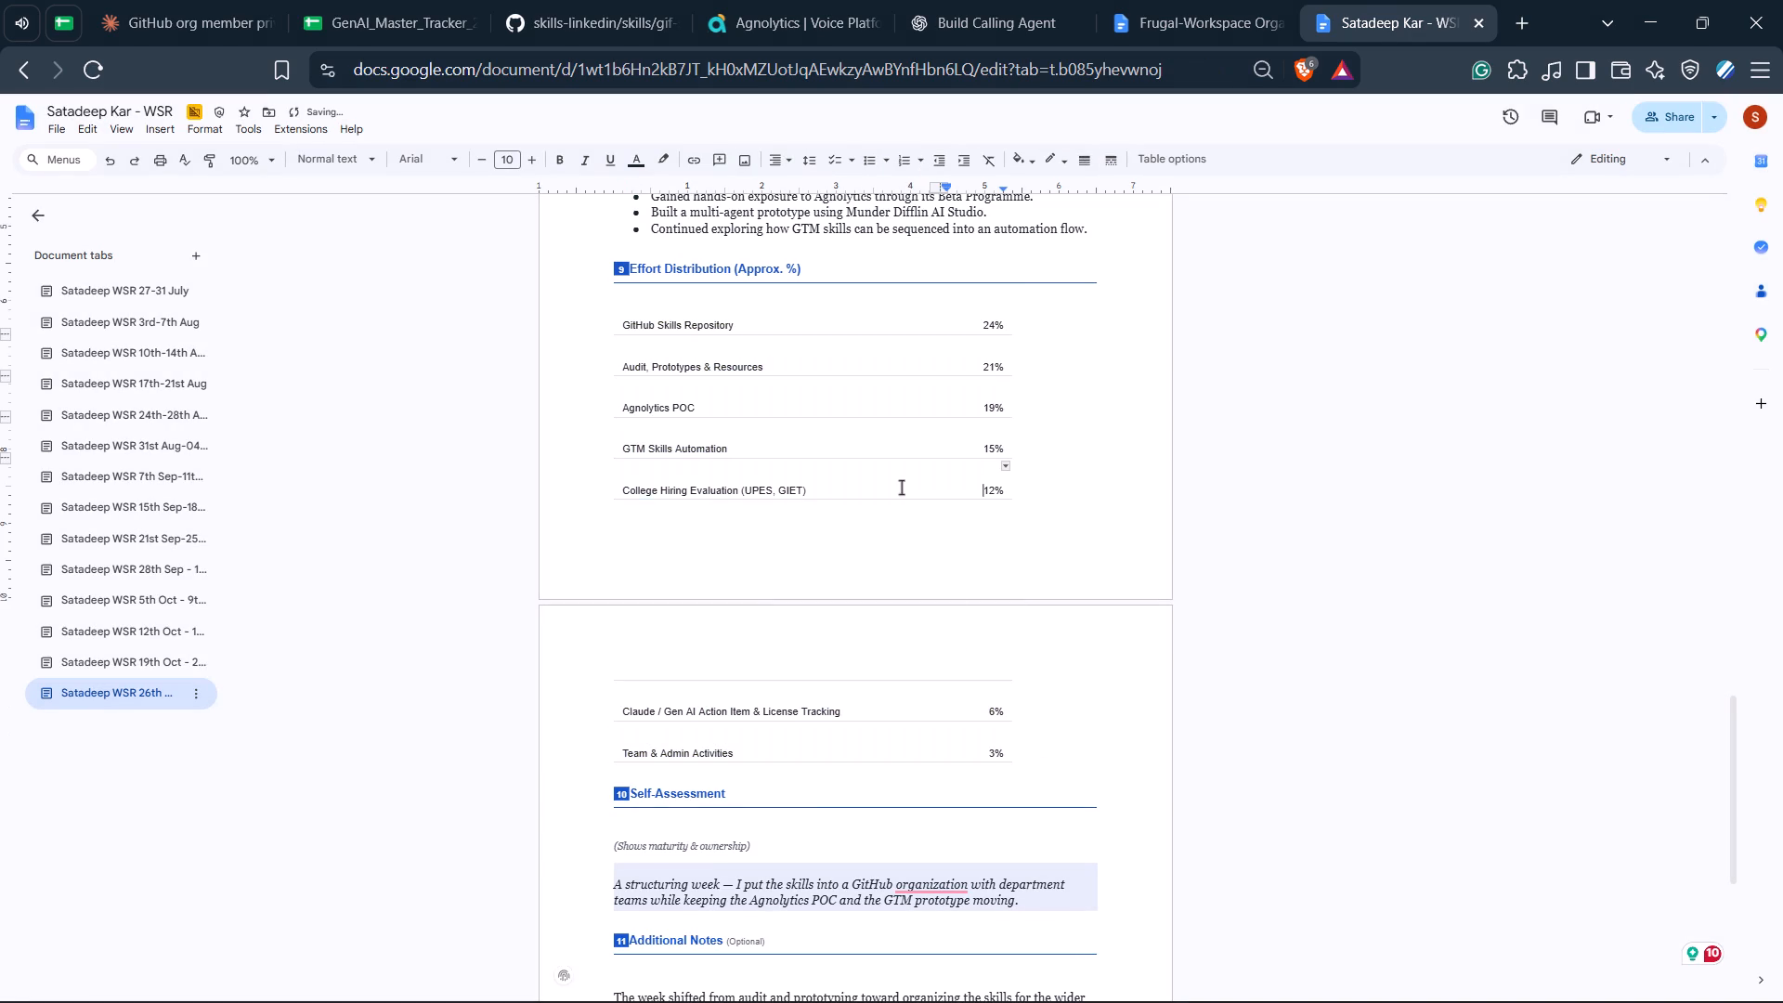
Delete the italic hint "(Shows maturity & ownership)" under the Self-Assessment heading.
scroll(793, 519, "down", 1)
scroll(753, 633, "down", 2)
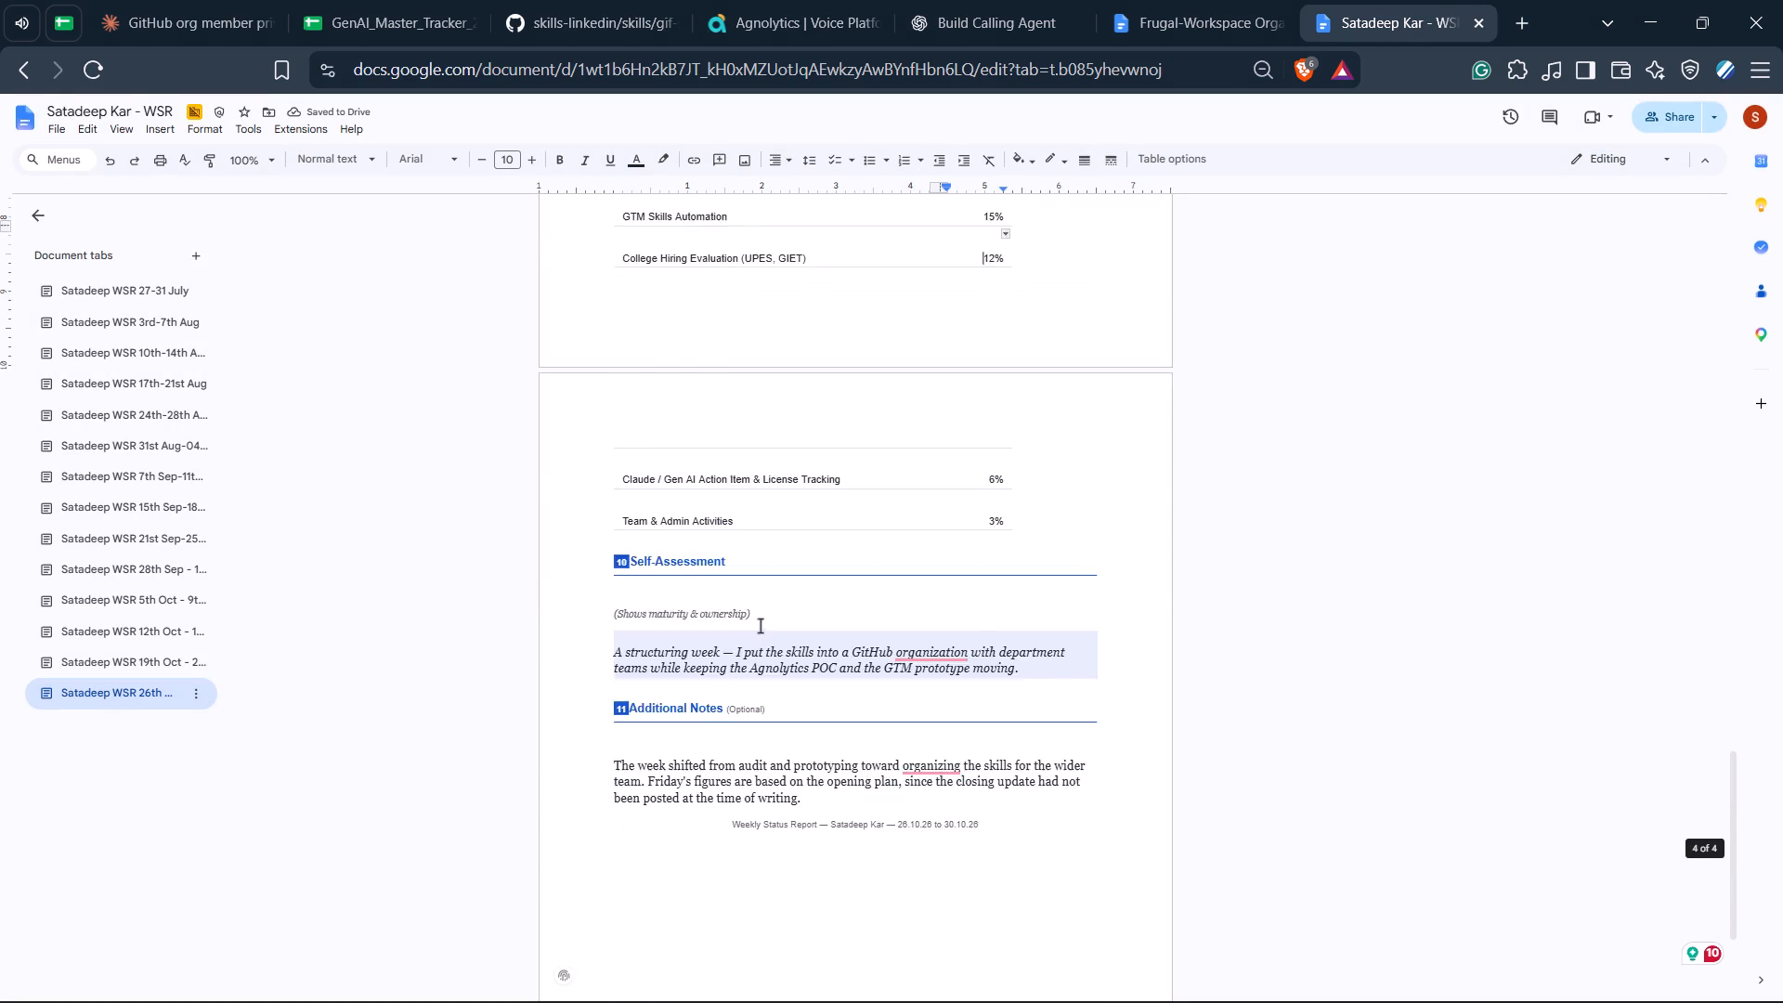
left_click_drag(768, 492, 771, 452)
key("BackSpace")
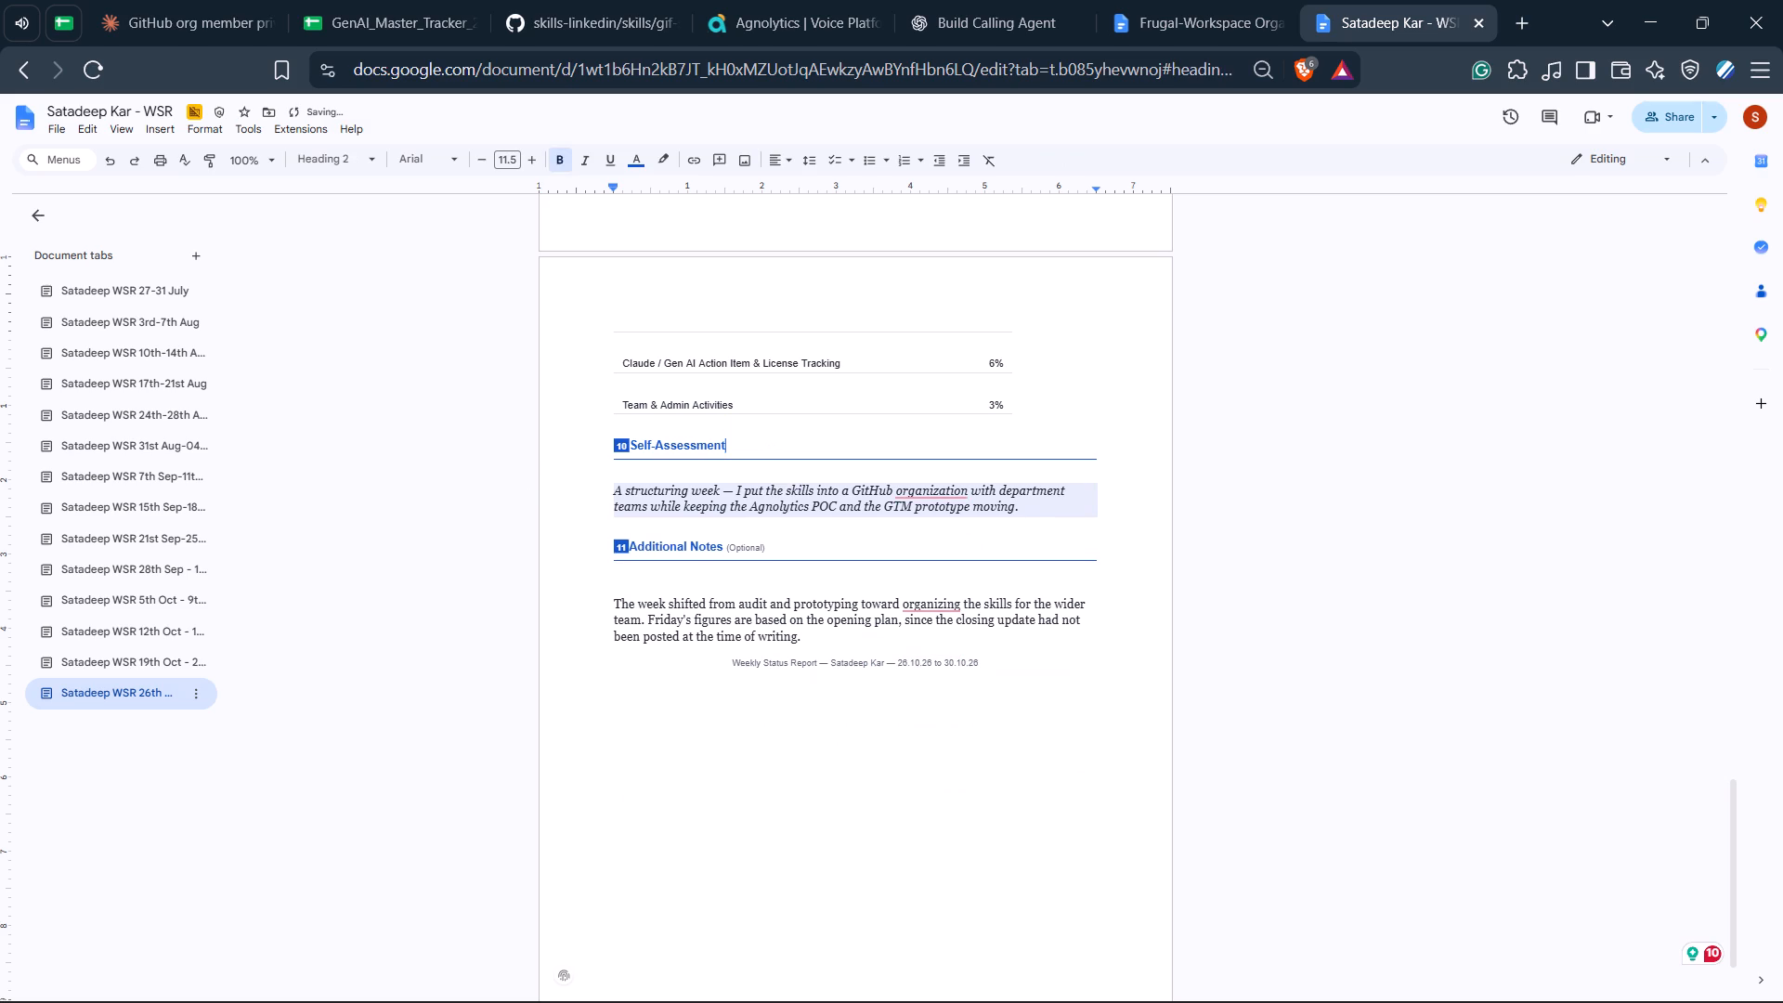
Remove the "(Optional)" label from the end of the Additional Notes heading.
left_click(802, 539)
key("BackSpace")
key("BackSpace")
key("BackSpace")
key("BackSpace")
key("BackSpace")
key("BackSpace")
key("BackSpace")
key("BackSpace")
key("BackSpace")
key("BackSpace")
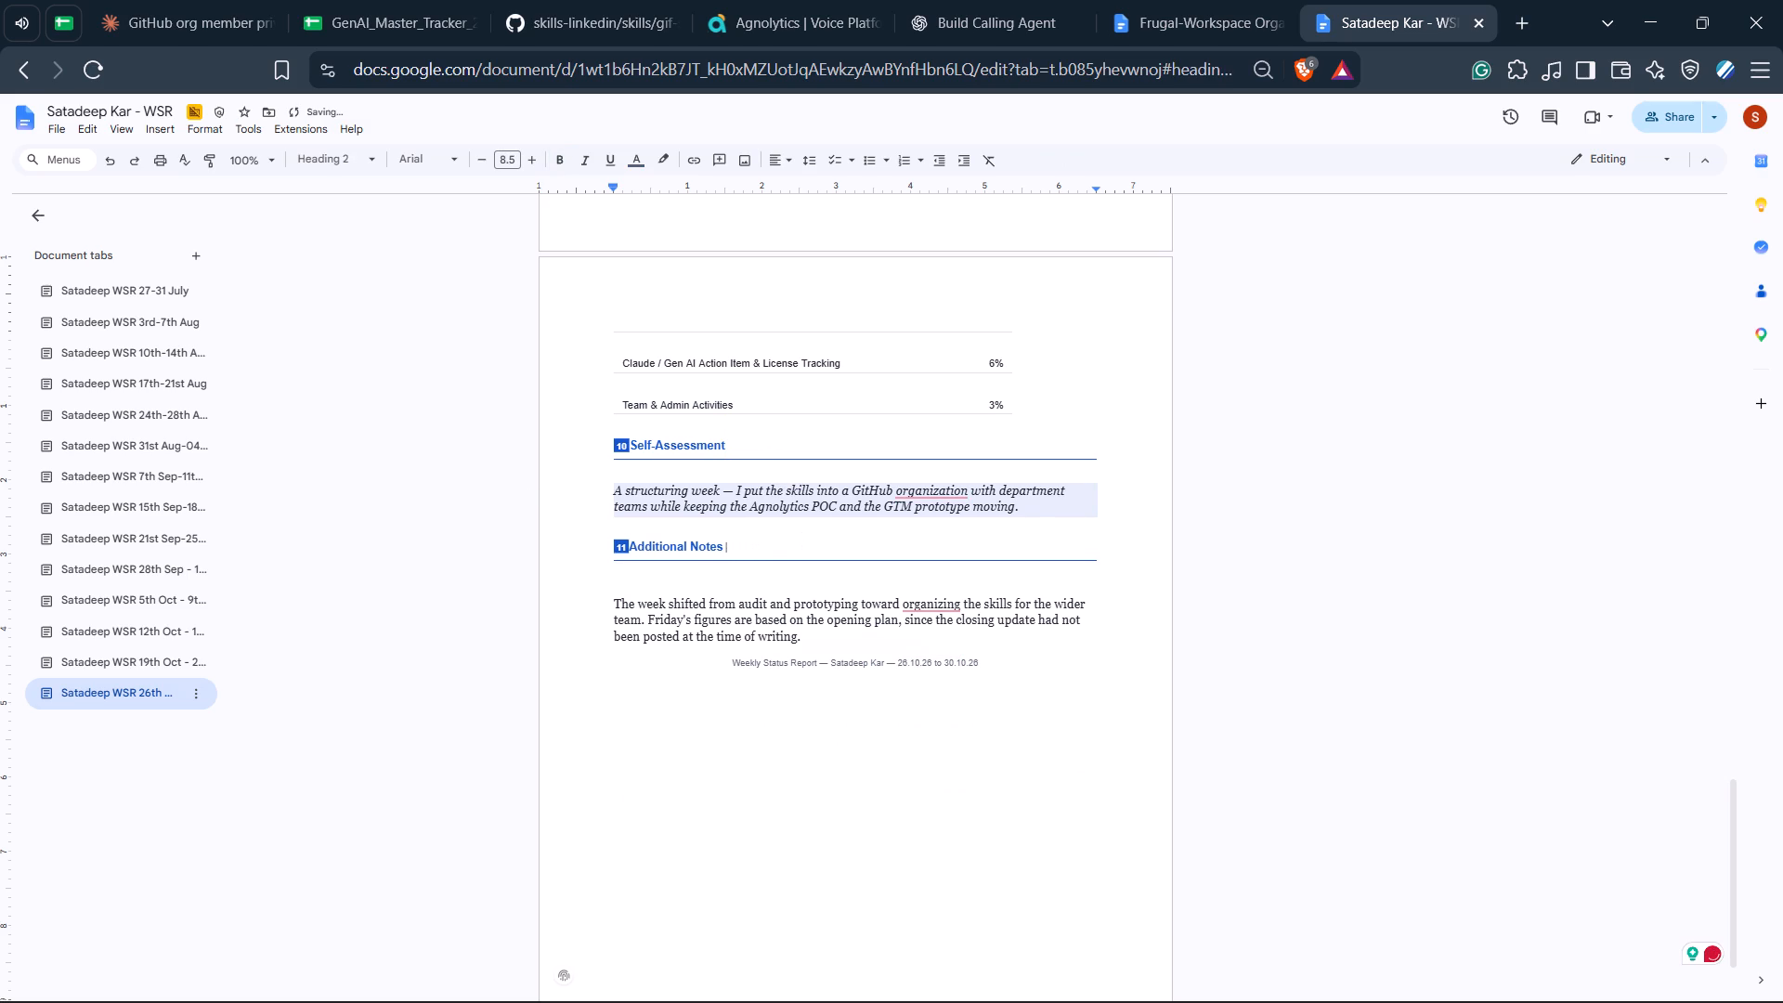
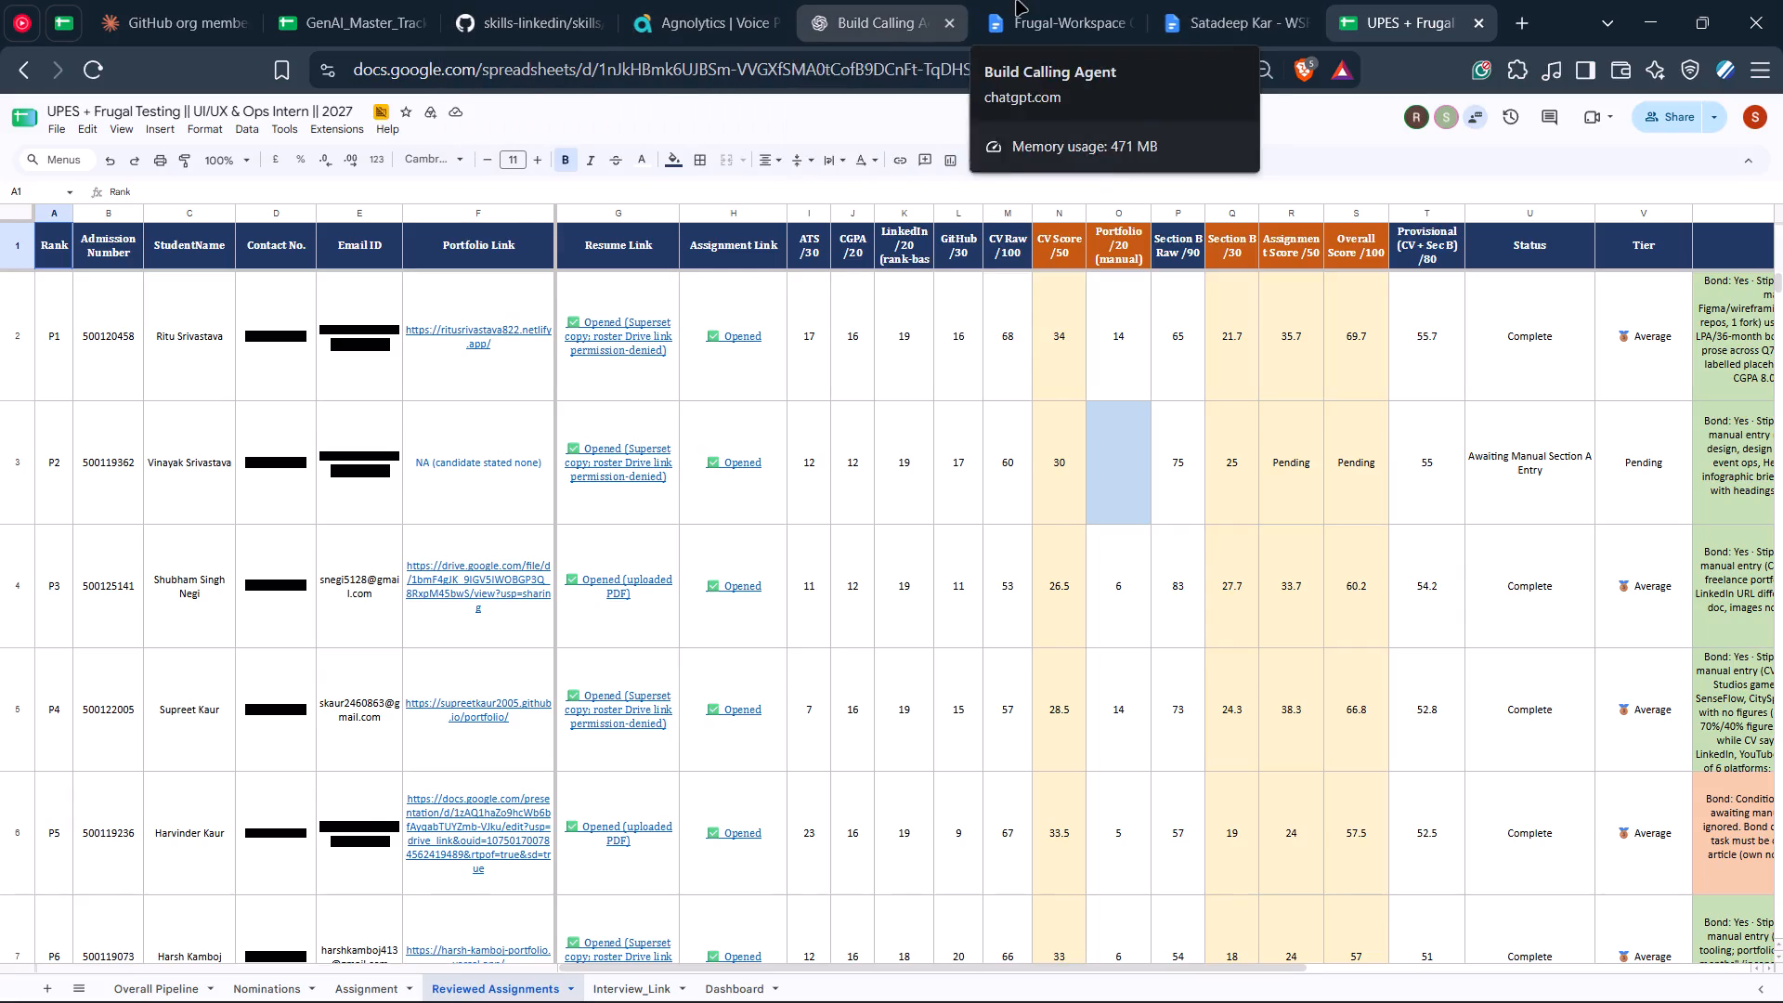
Return to the weekly status report document and correct "organization" to "organisation" in the Self-Assessment text.
left_click(1252, 0)
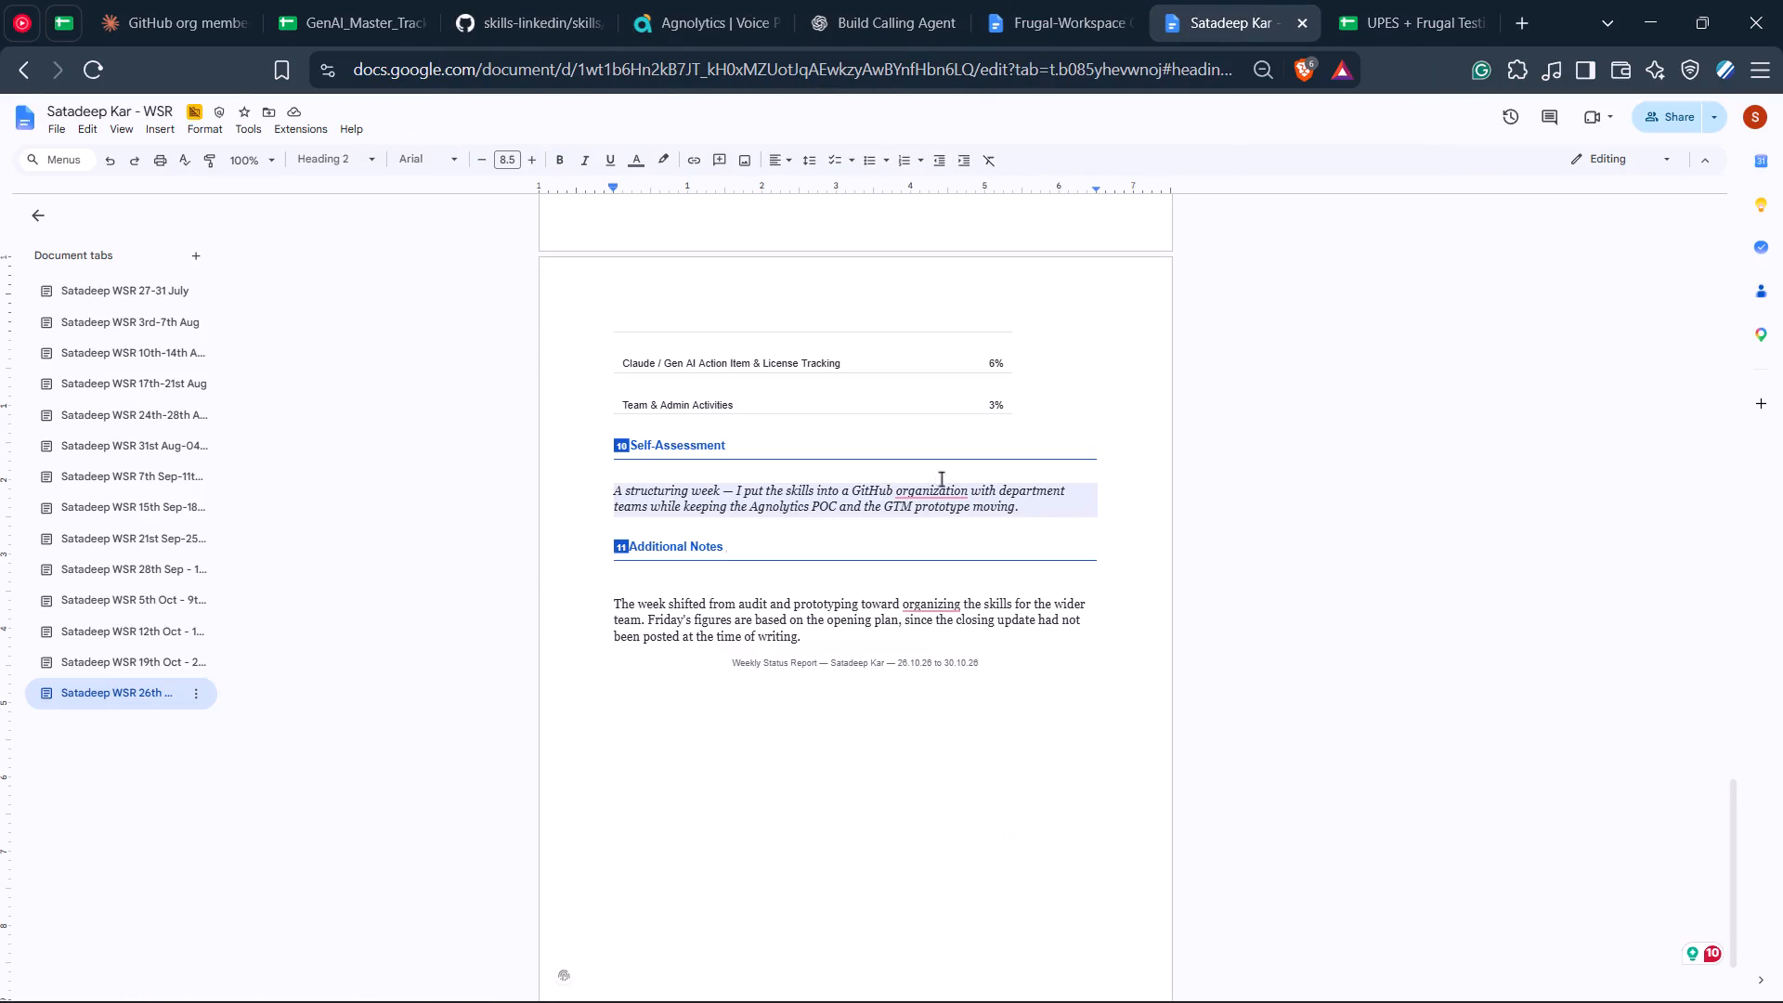
left_click(947, 492)
left_click(971, 543)
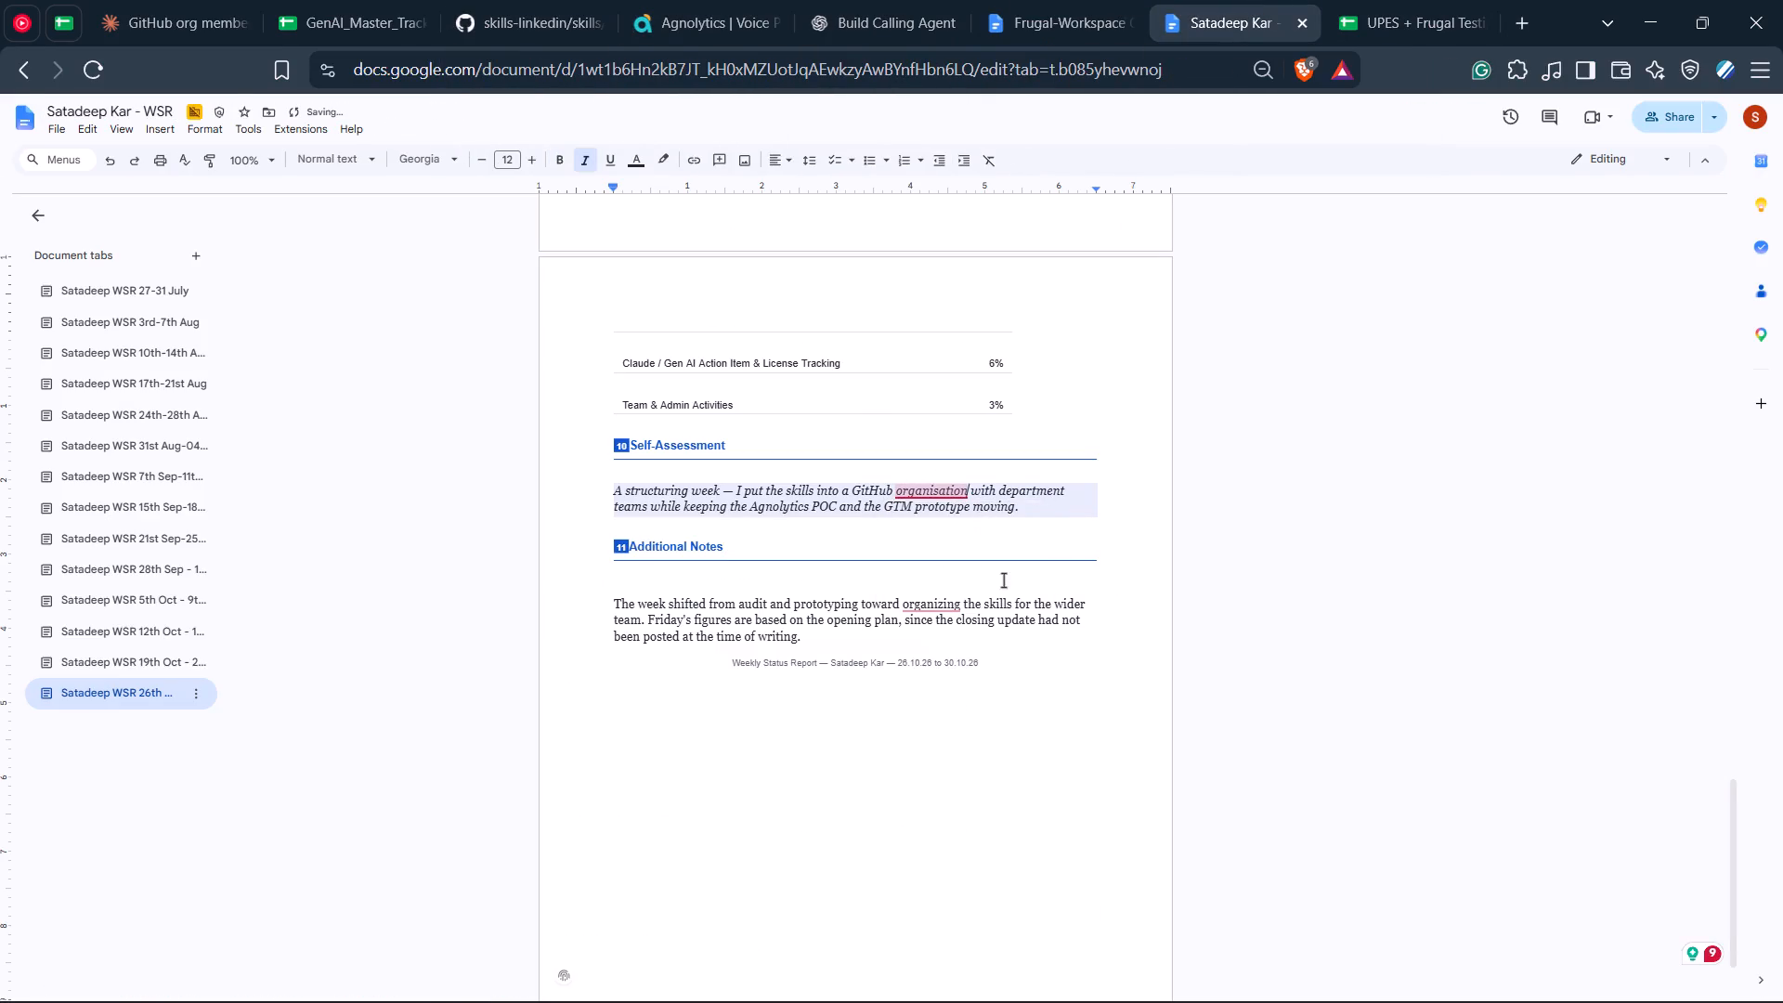
Open the Grammarly review and accept the "organisation" spelling in the Technical Work, Tooling and Framework / Repo updates bullets.
left_click(943, 604)
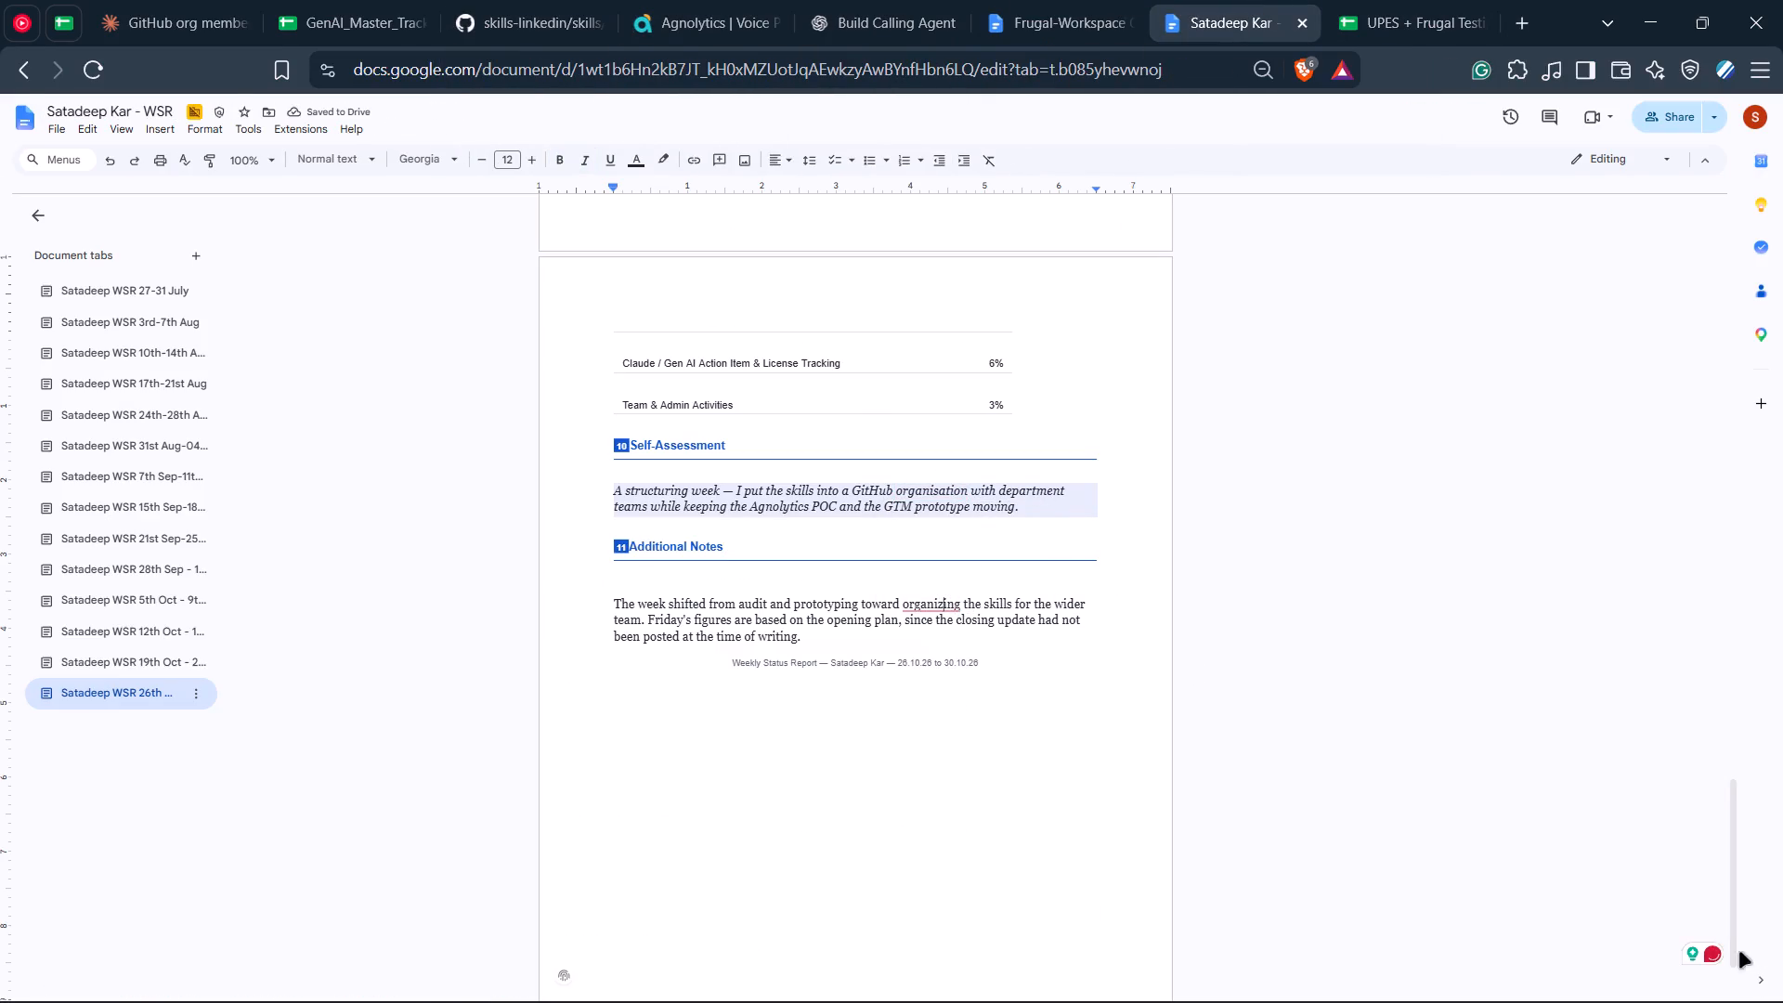
left_click(1716, 956)
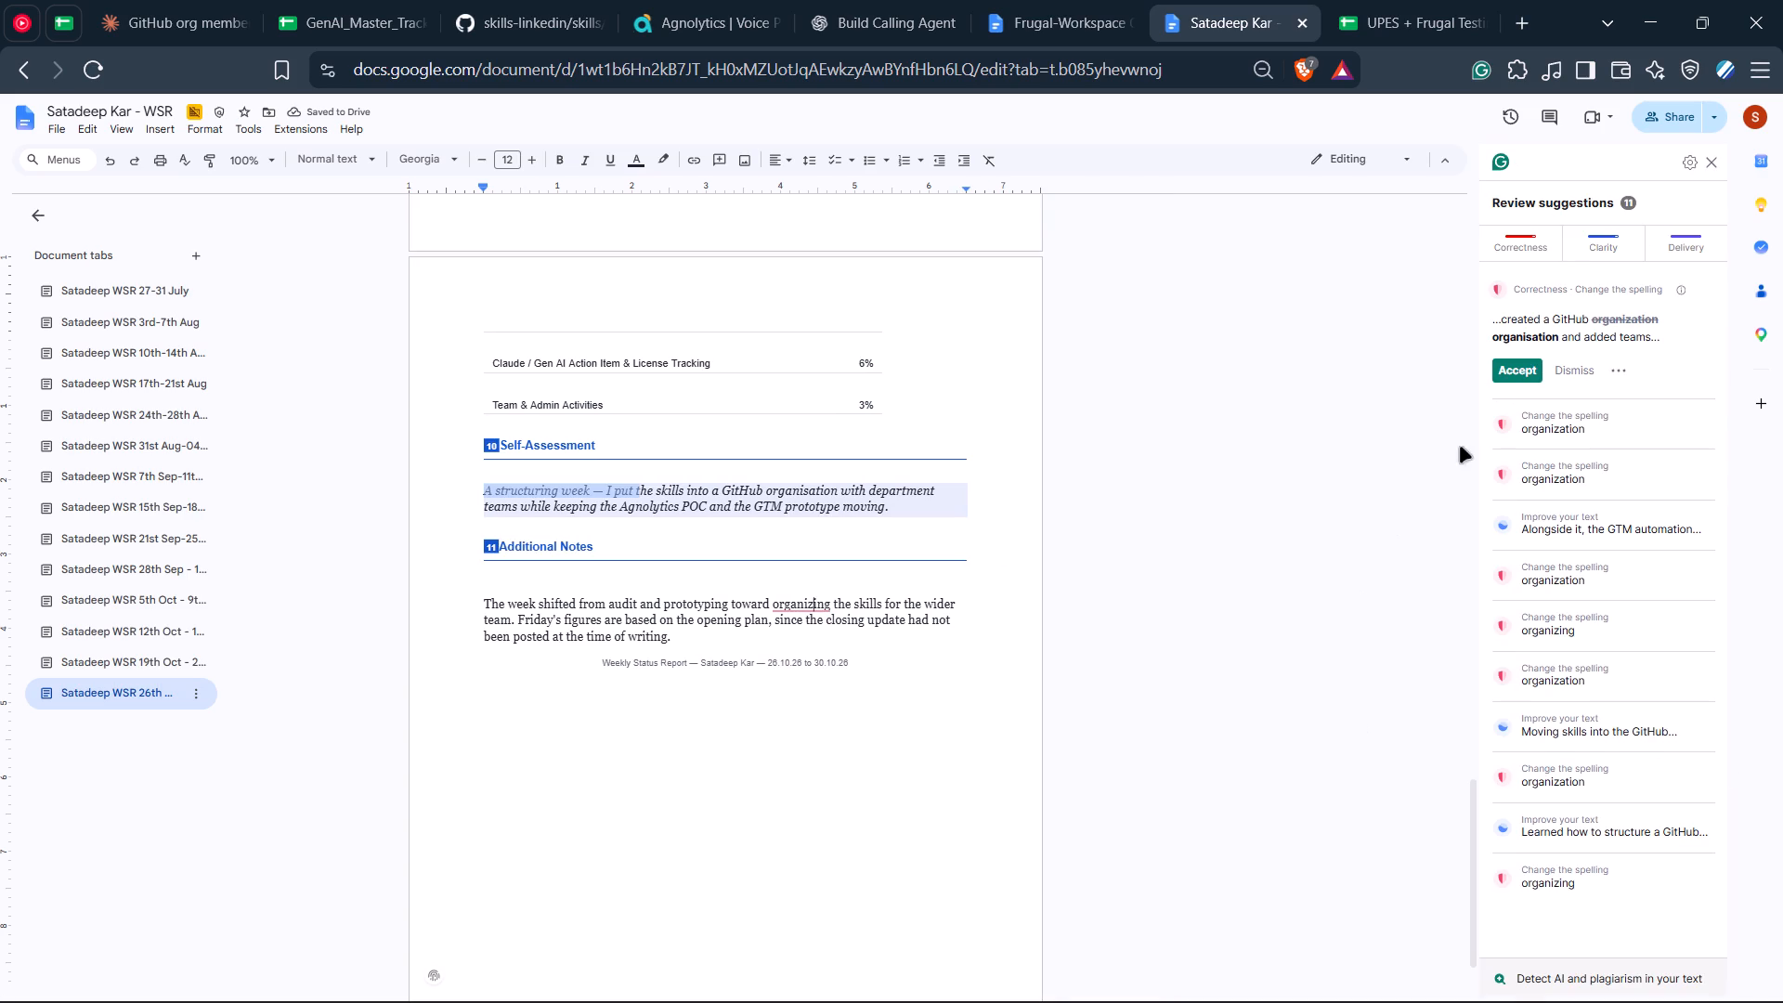
left_click(1506, 371)
left_click(1516, 378)
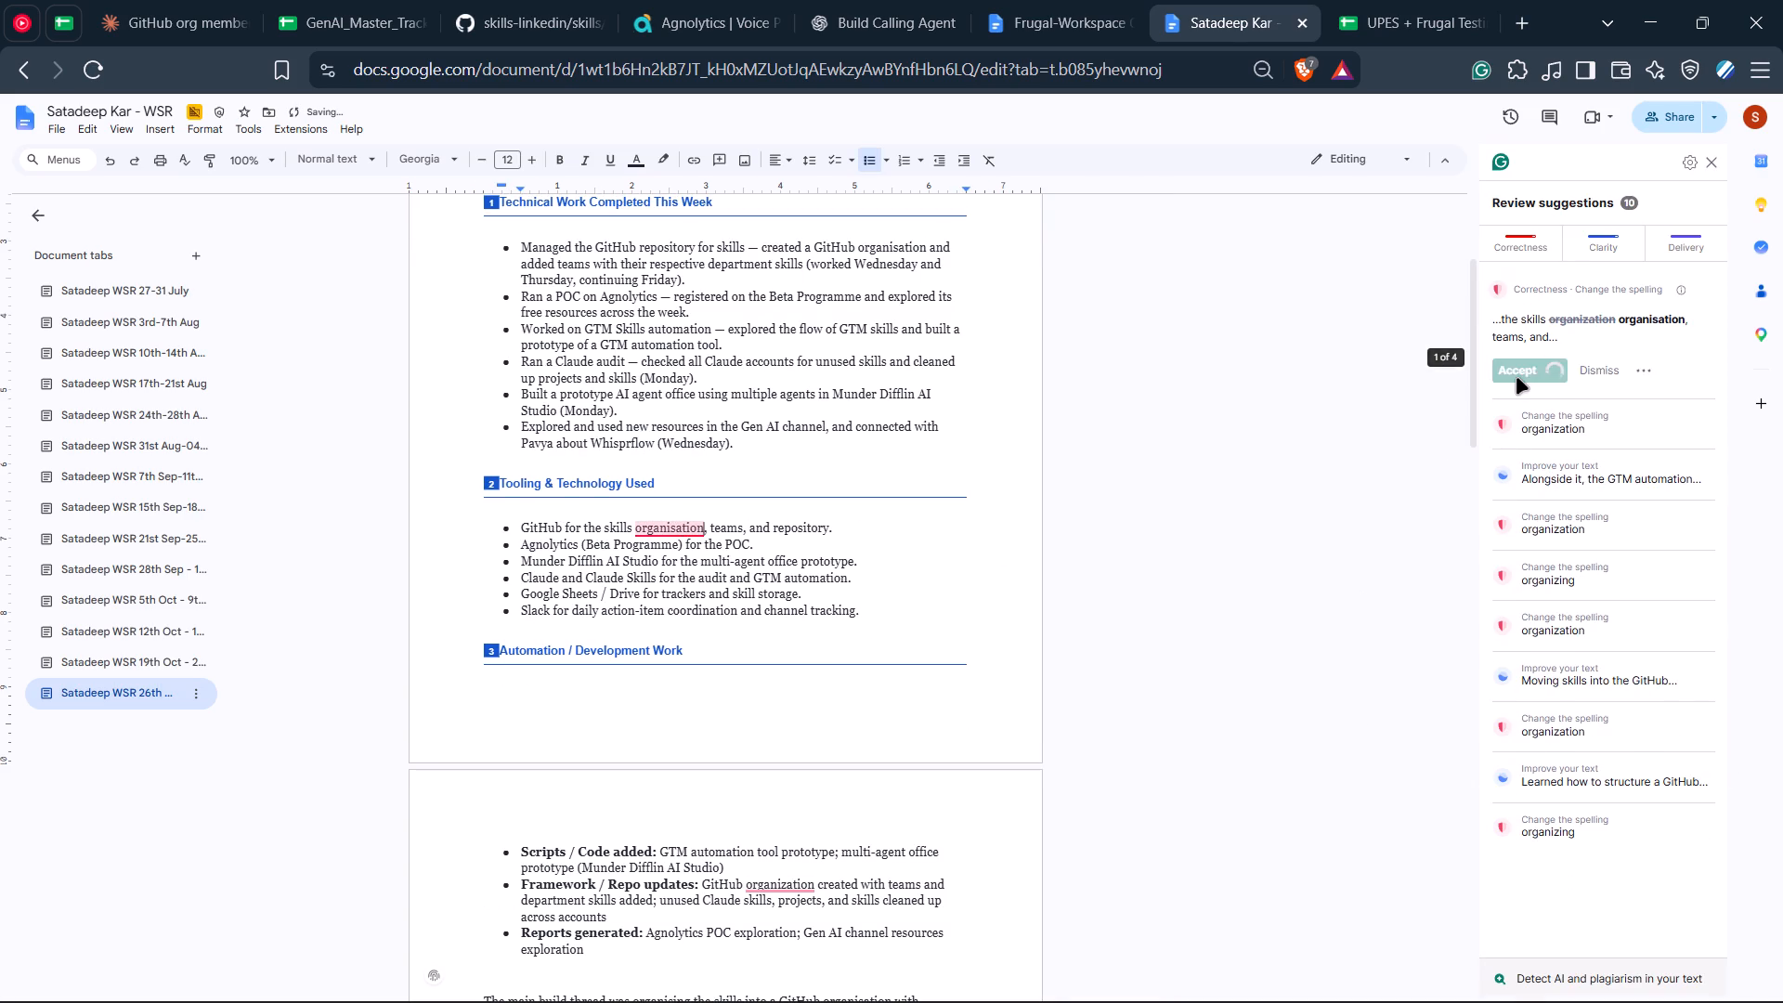
left_click(1516, 378)
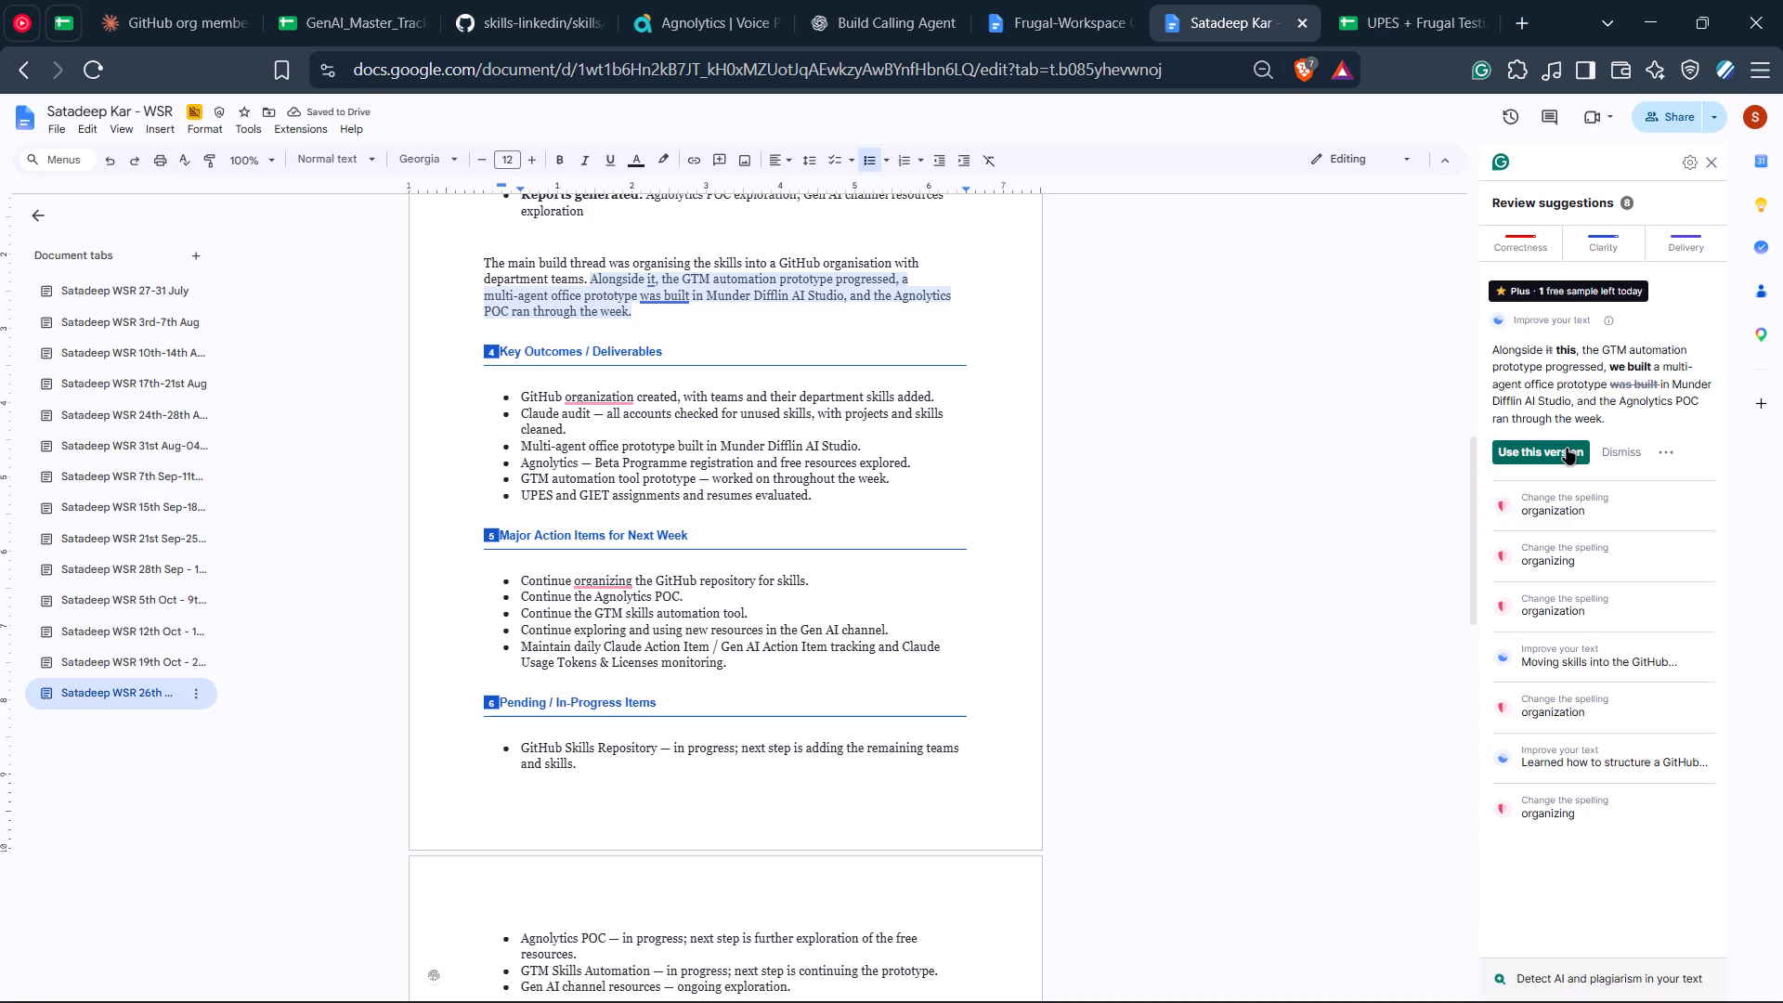
In the Automation / Development Work paragraph, accept the "Alongside this... we built" rewrite and the semicolon after "progressed".
left_click(1568, 448)
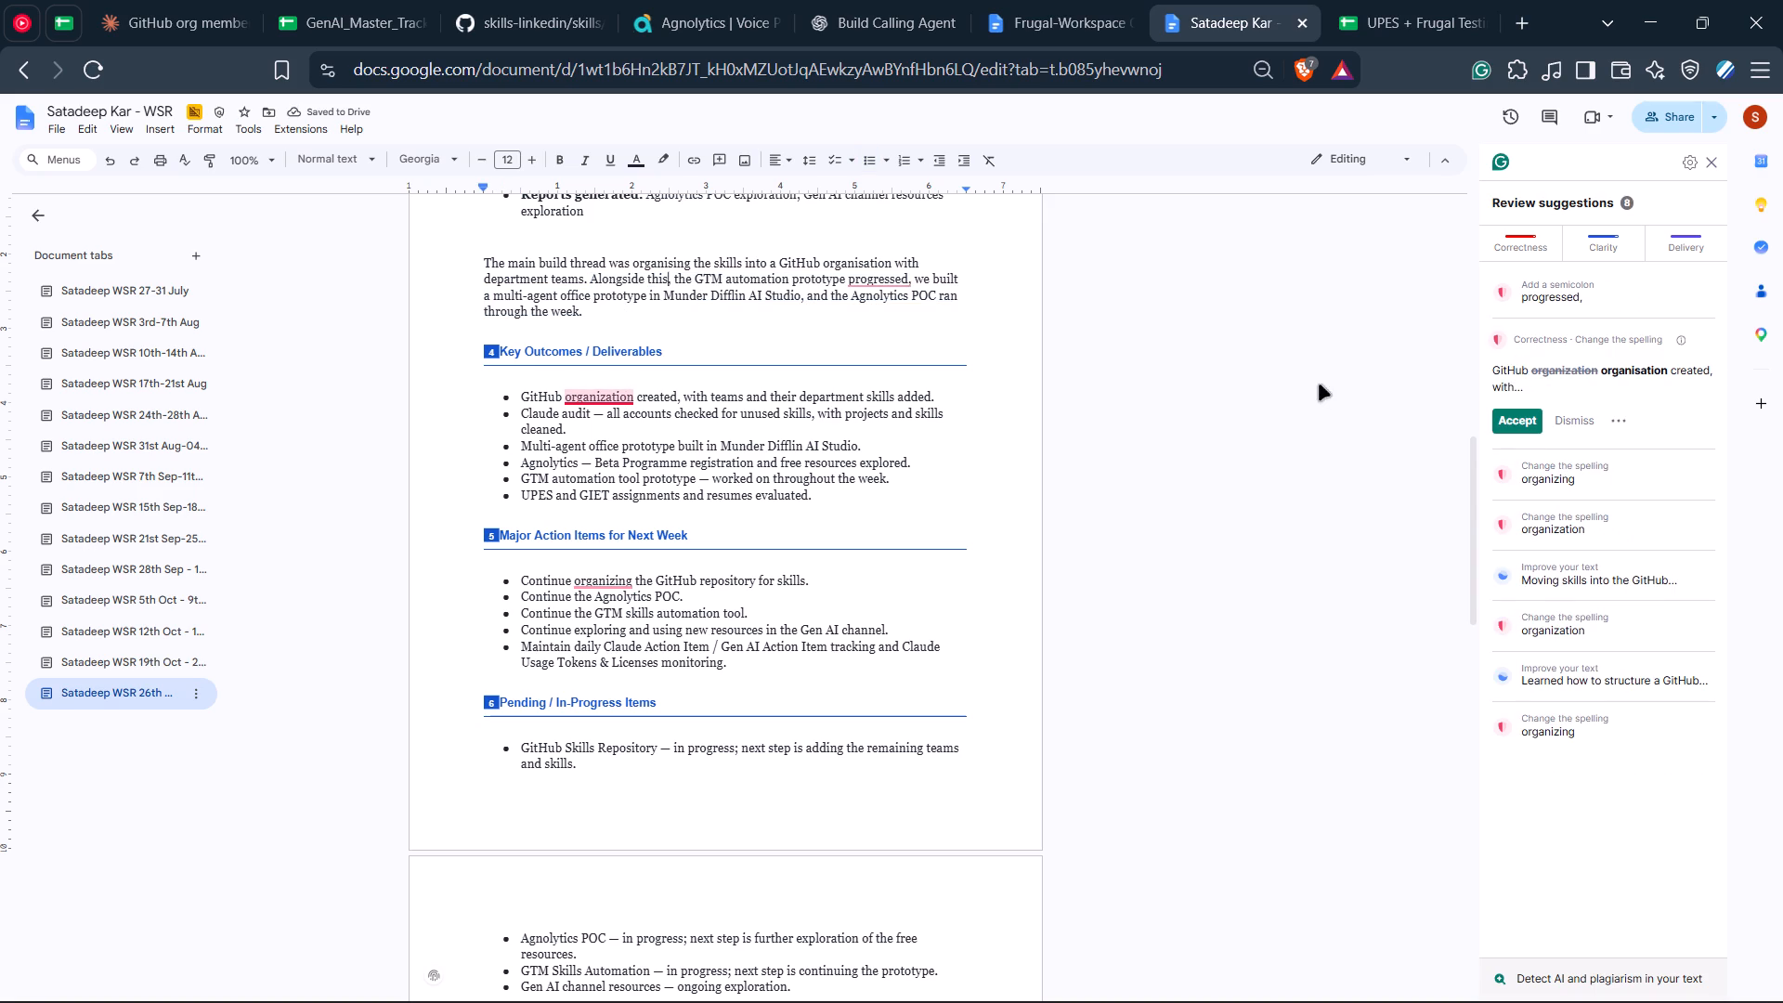
left_click(901, 284)
left_click(887, 277)
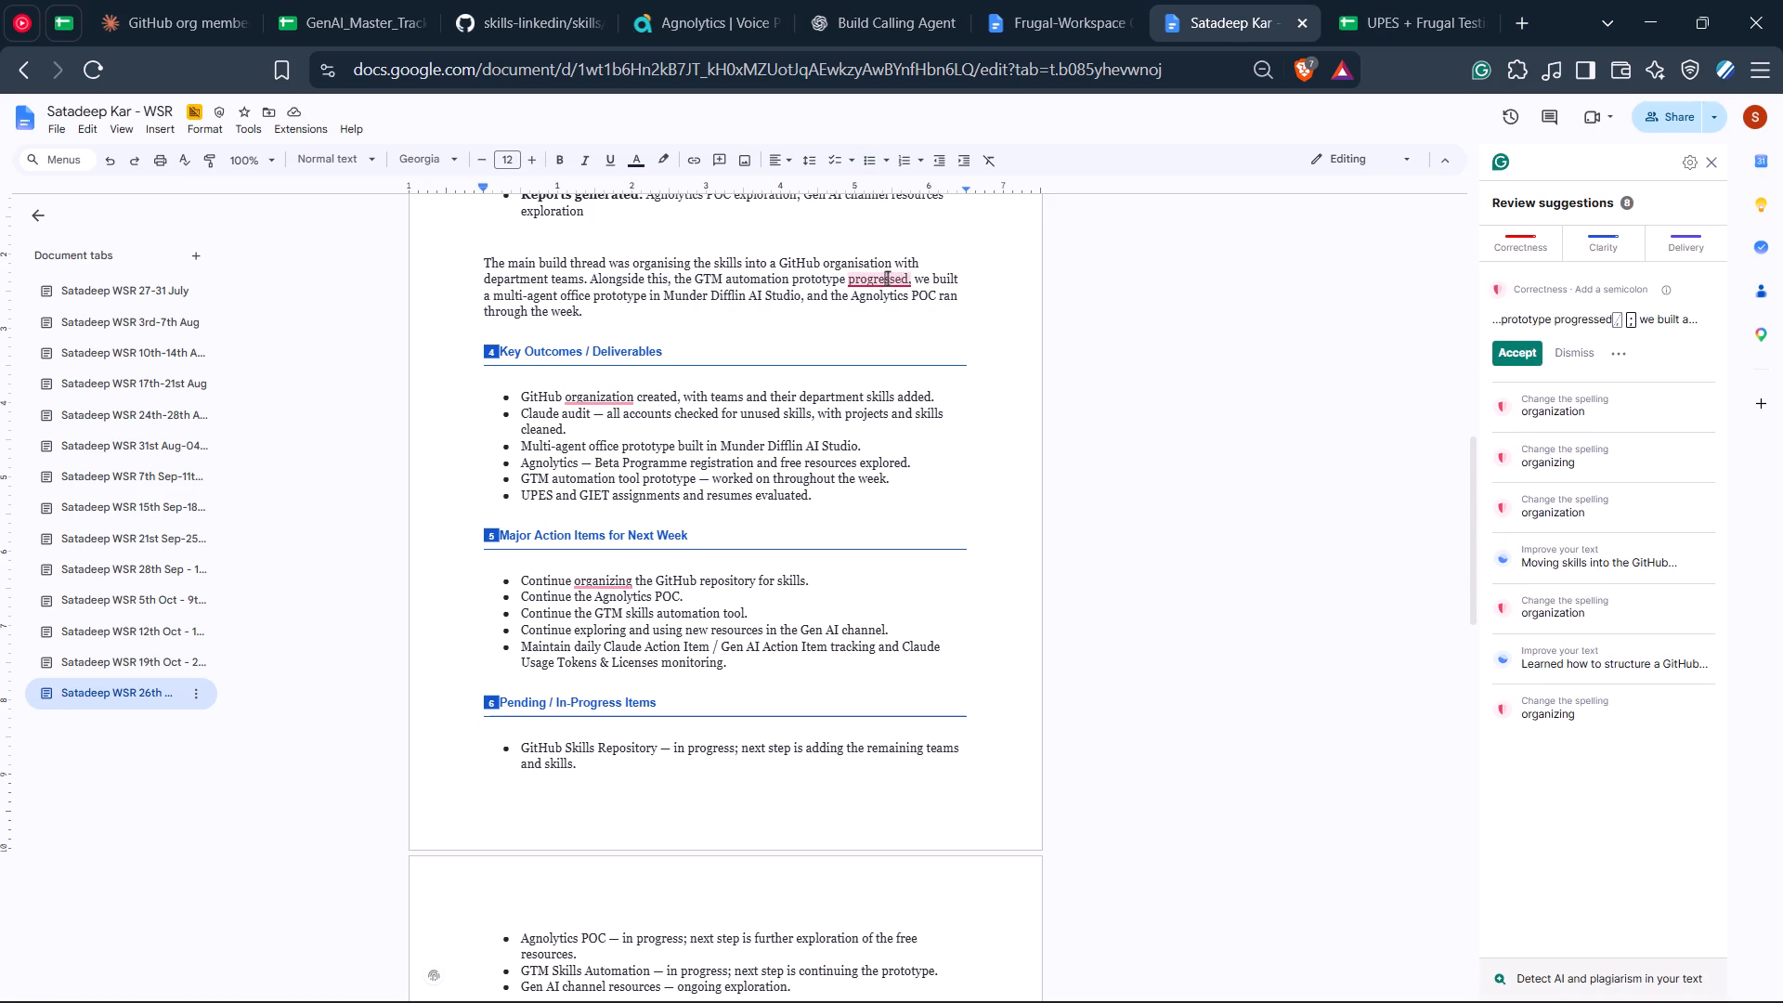
left_click(905, 372)
left_click(883, 282)
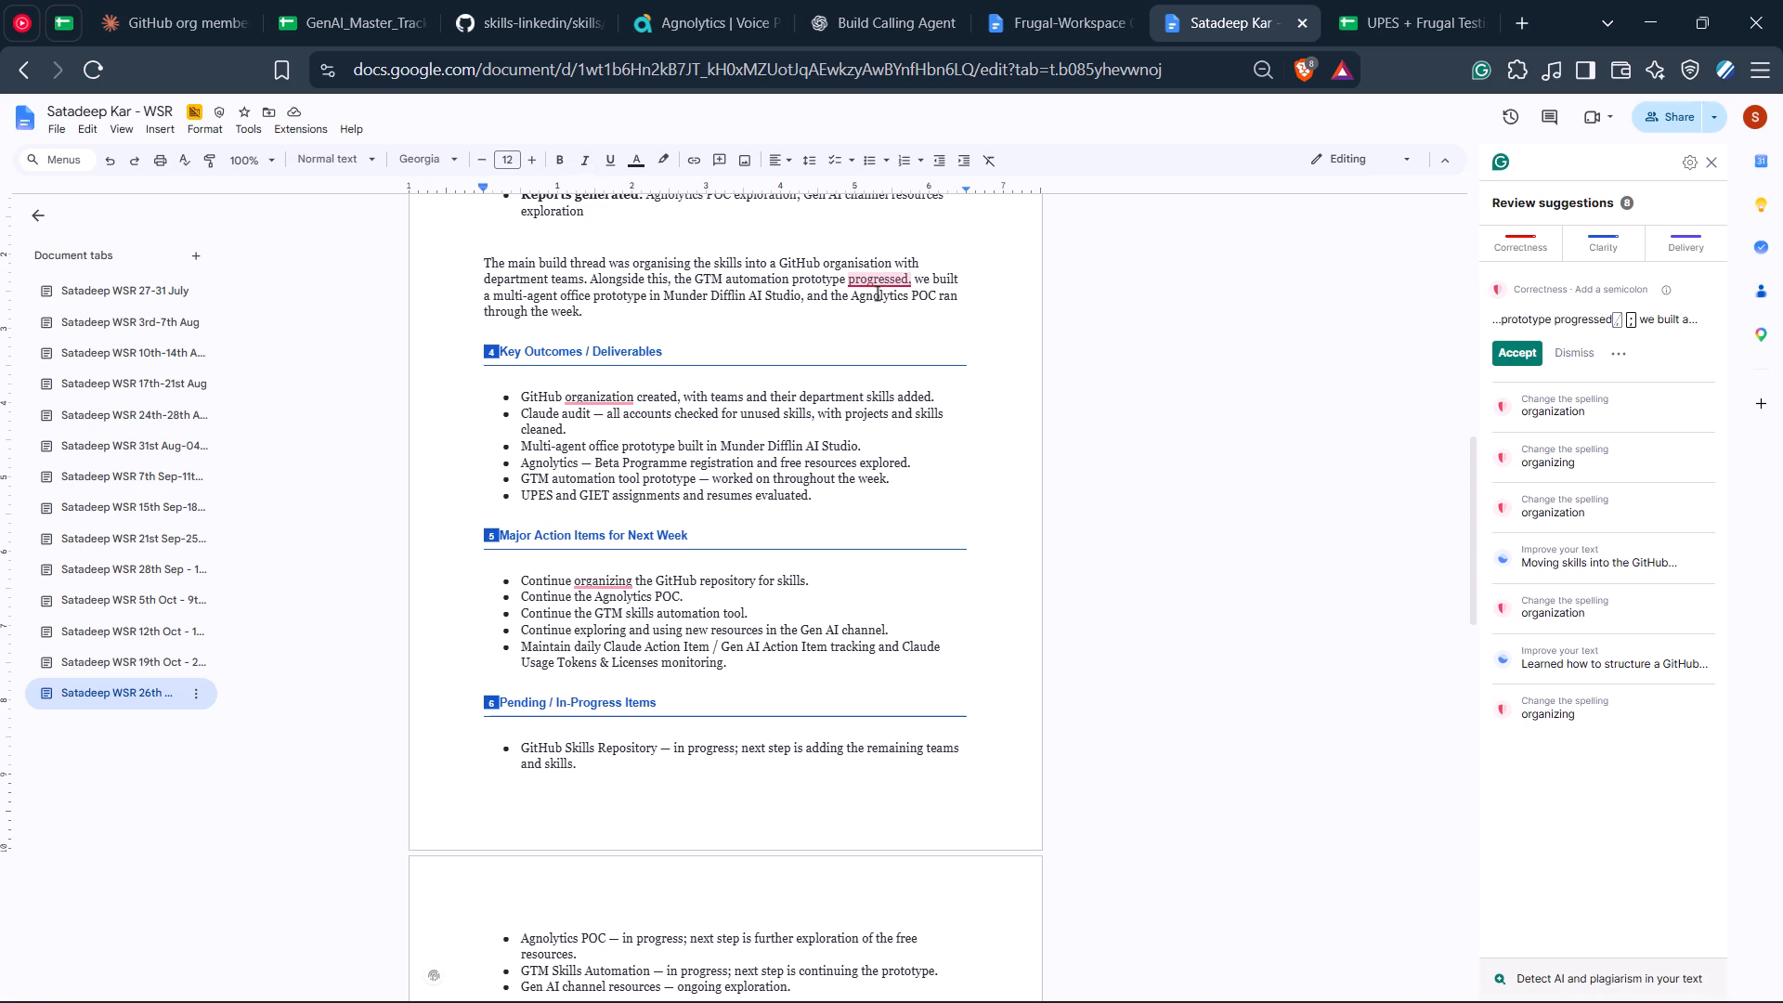
left_click(877, 289)
left_click(1516, 349)
Accept the "organisation" and "organising" spellings in the Key Outcomes, Major Action Items and Technical Hurdles bullets.
left_click(1527, 371)
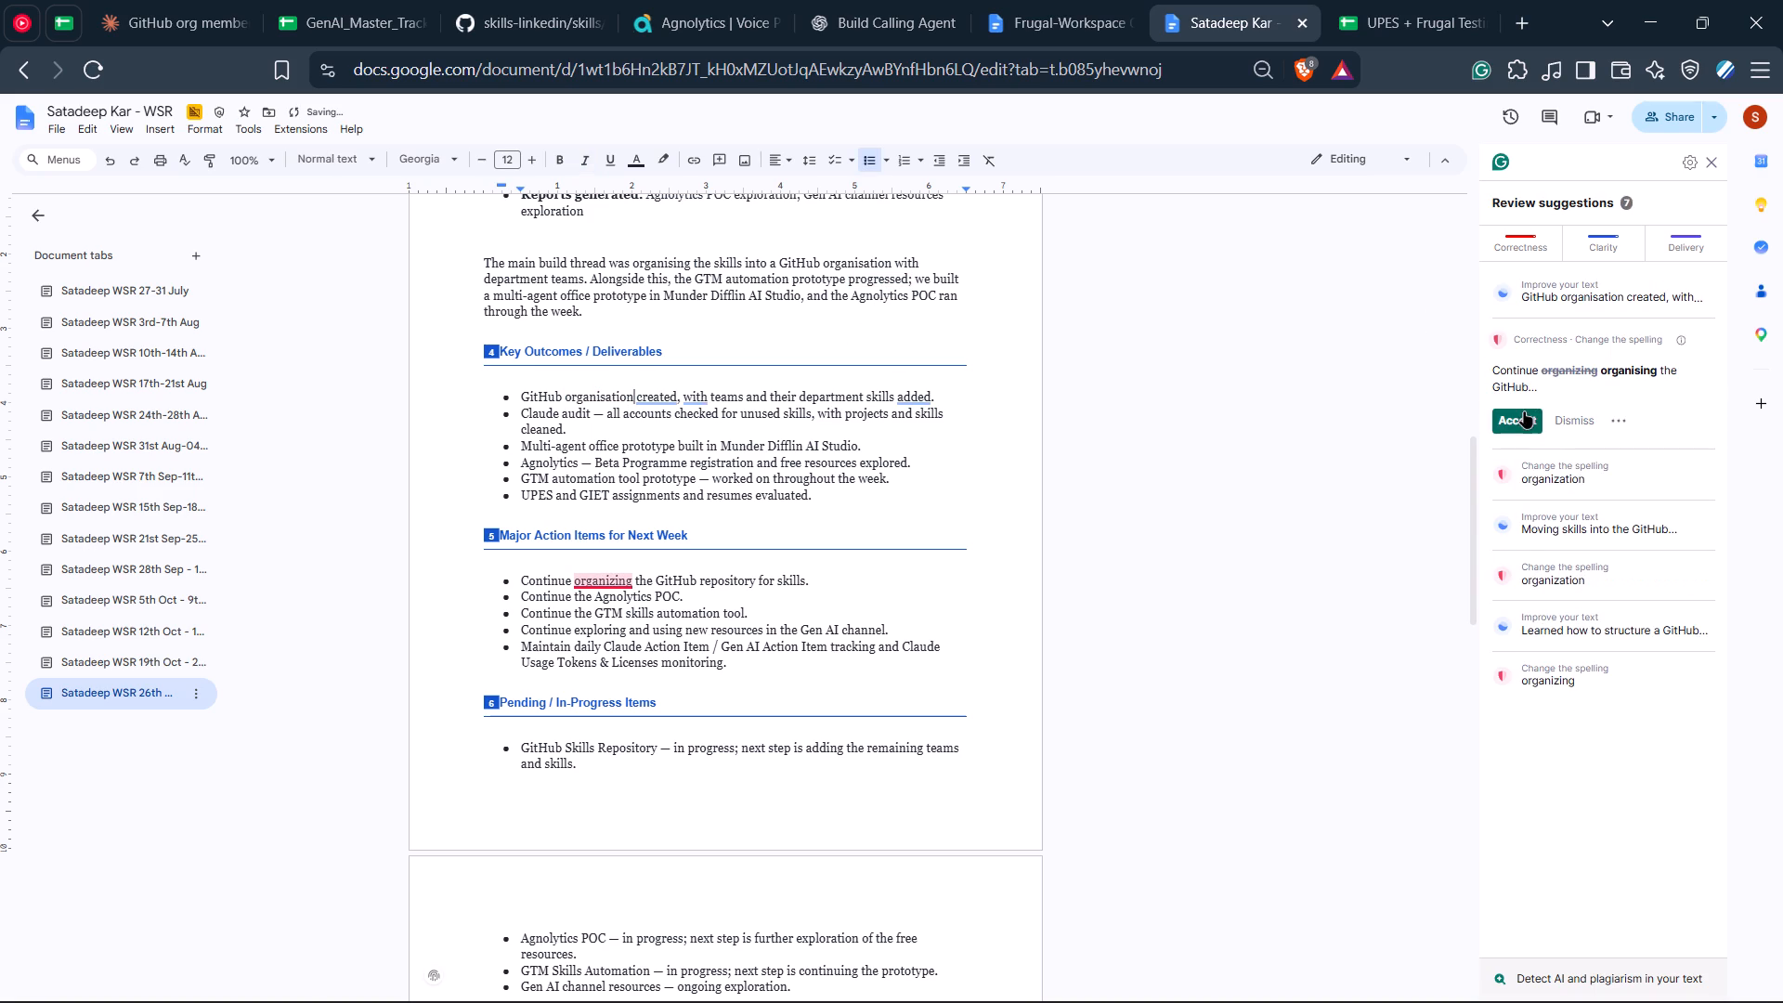
left_click(1525, 411)
left_click(1529, 418)
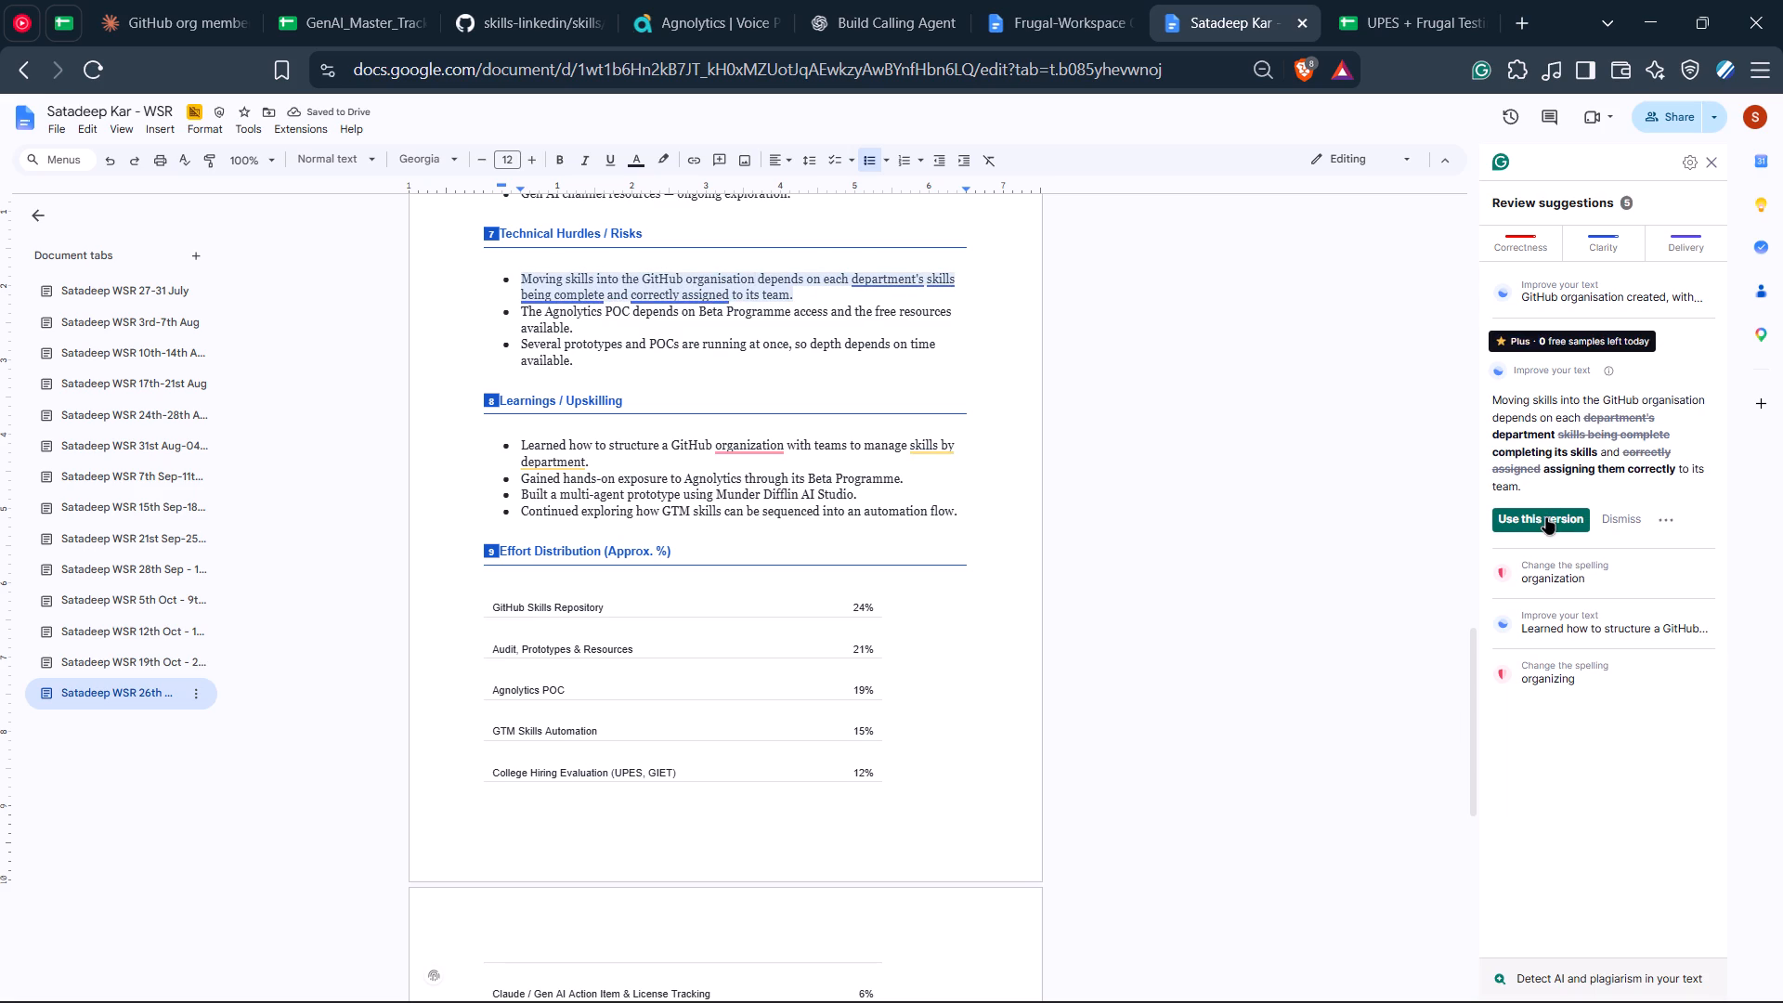
Accept the suggested rewrite of the first Technical Hurdles bullet, ending "each department completing its skills and assigning them correctly to its team".
left_click(1547, 517)
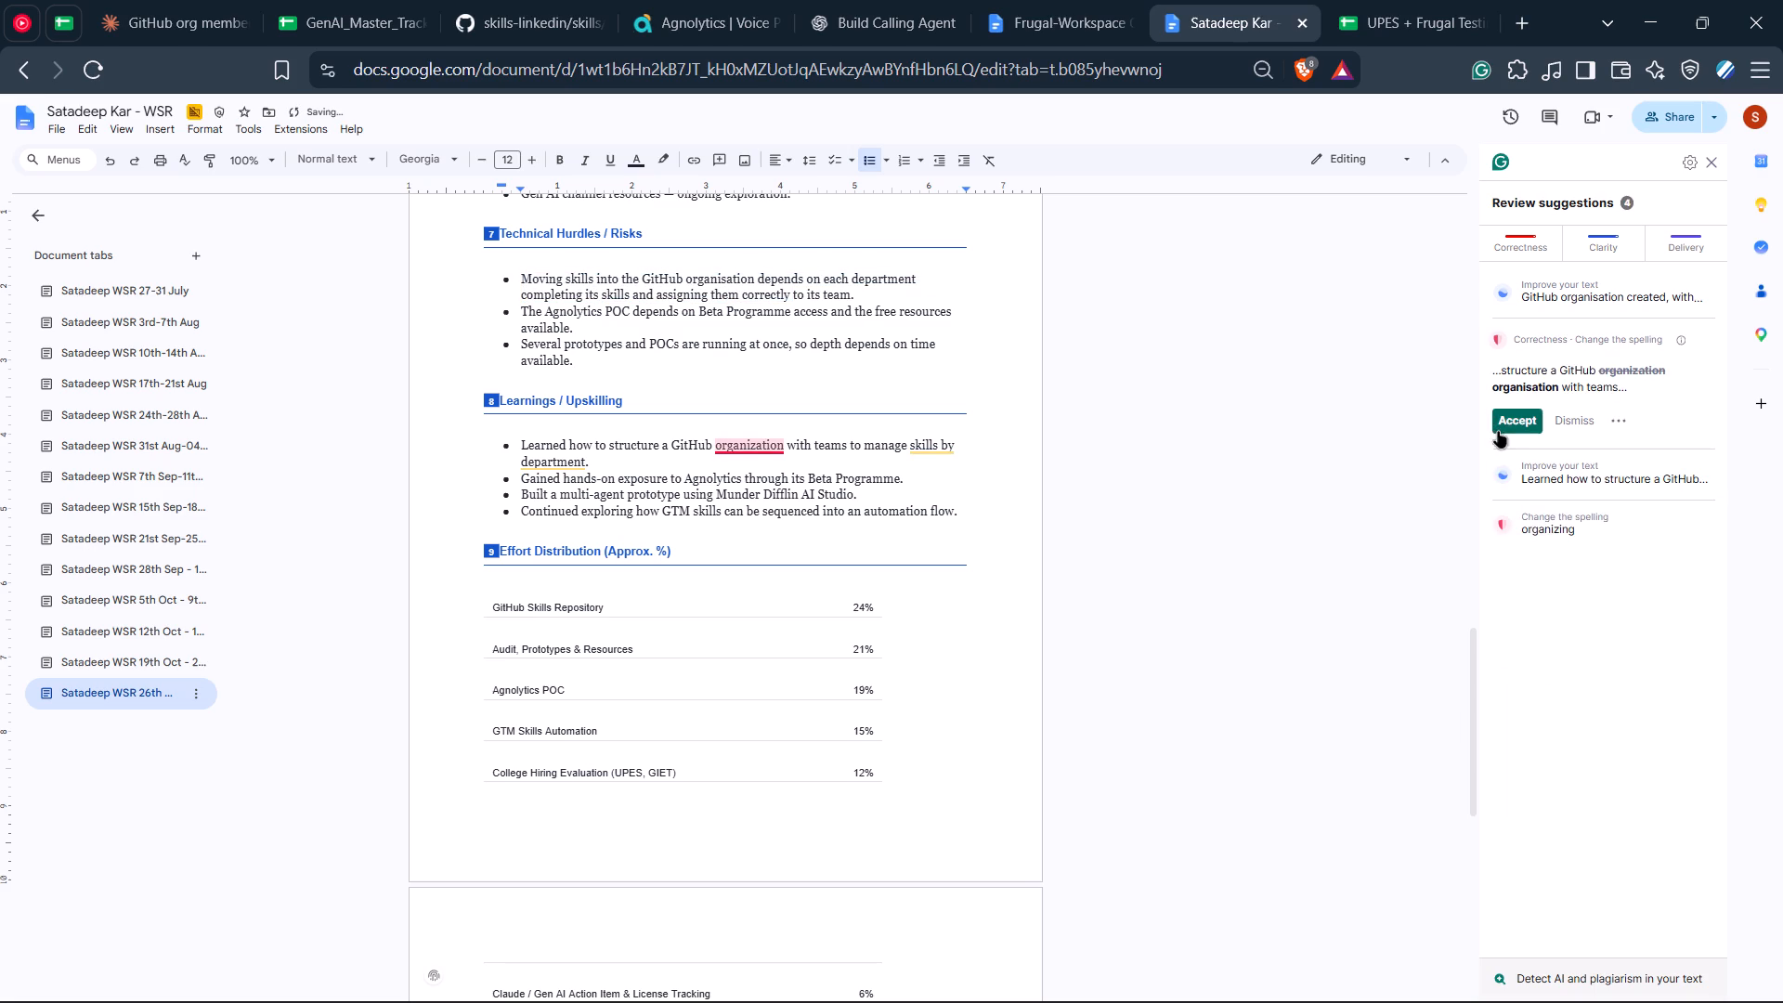
Accept the "organisation" spelling in the Learnings / Upskilling bullet and "organising" in the Additional Notes paragraph.
left_click(1508, 424)
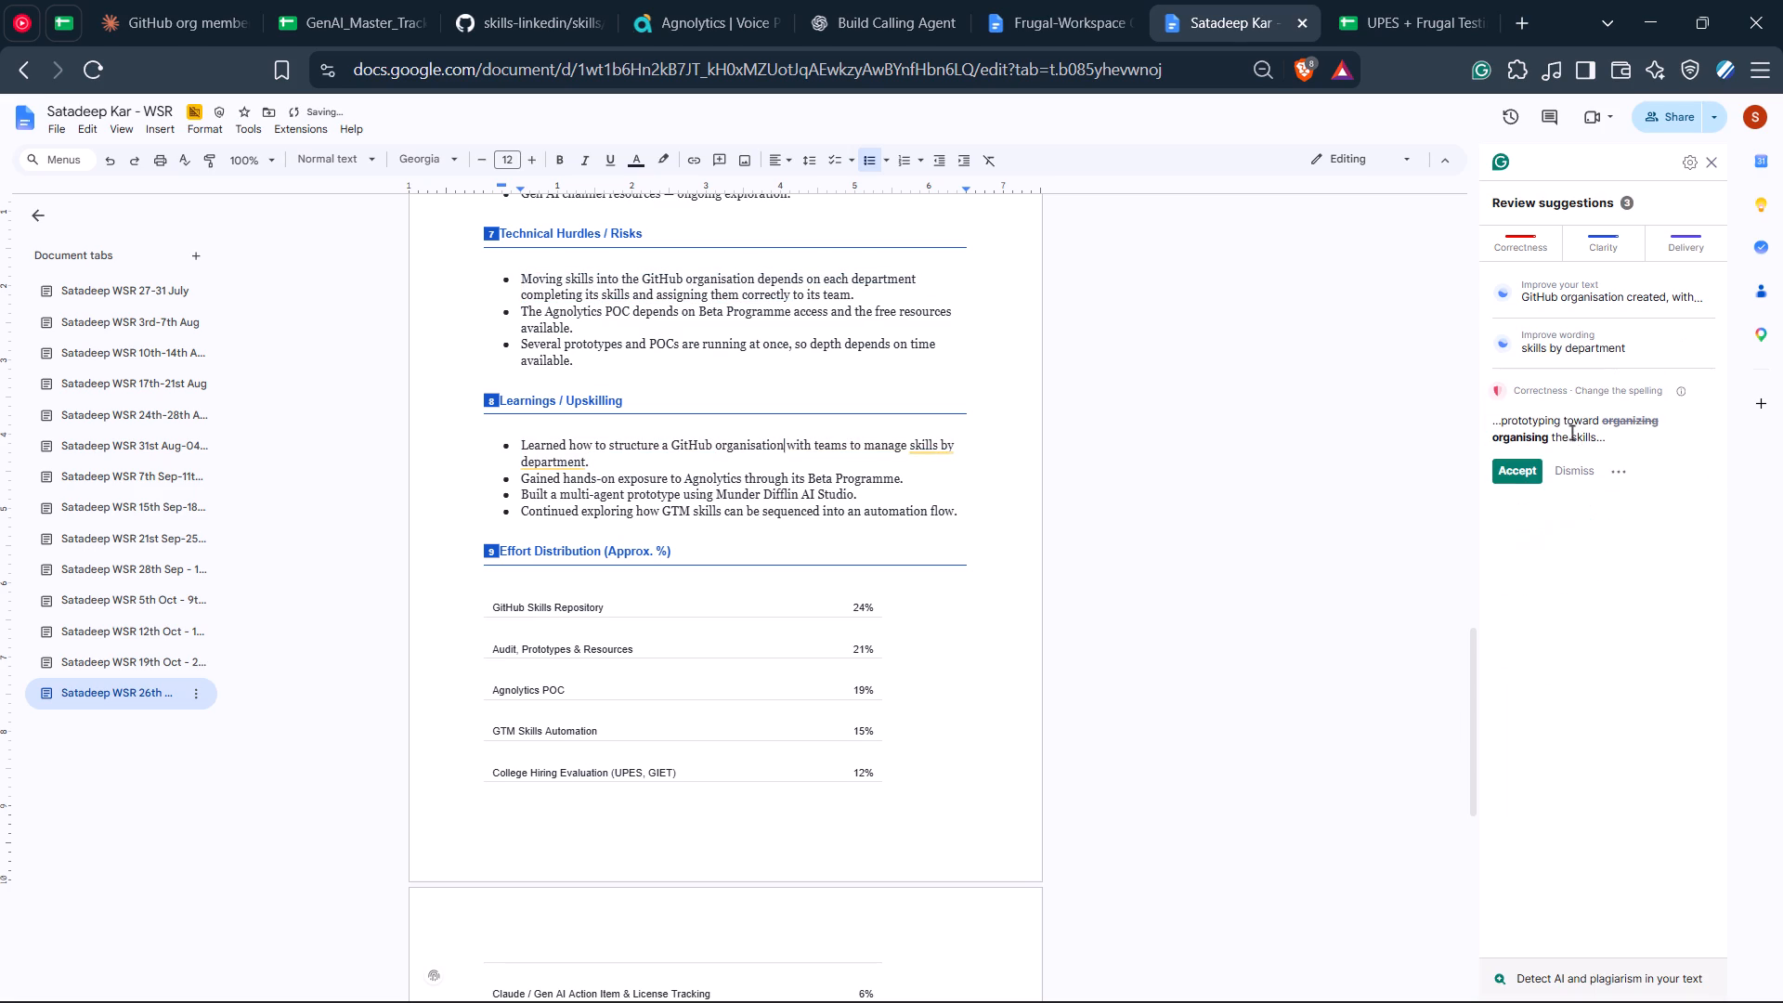
left_click(1524, 473)
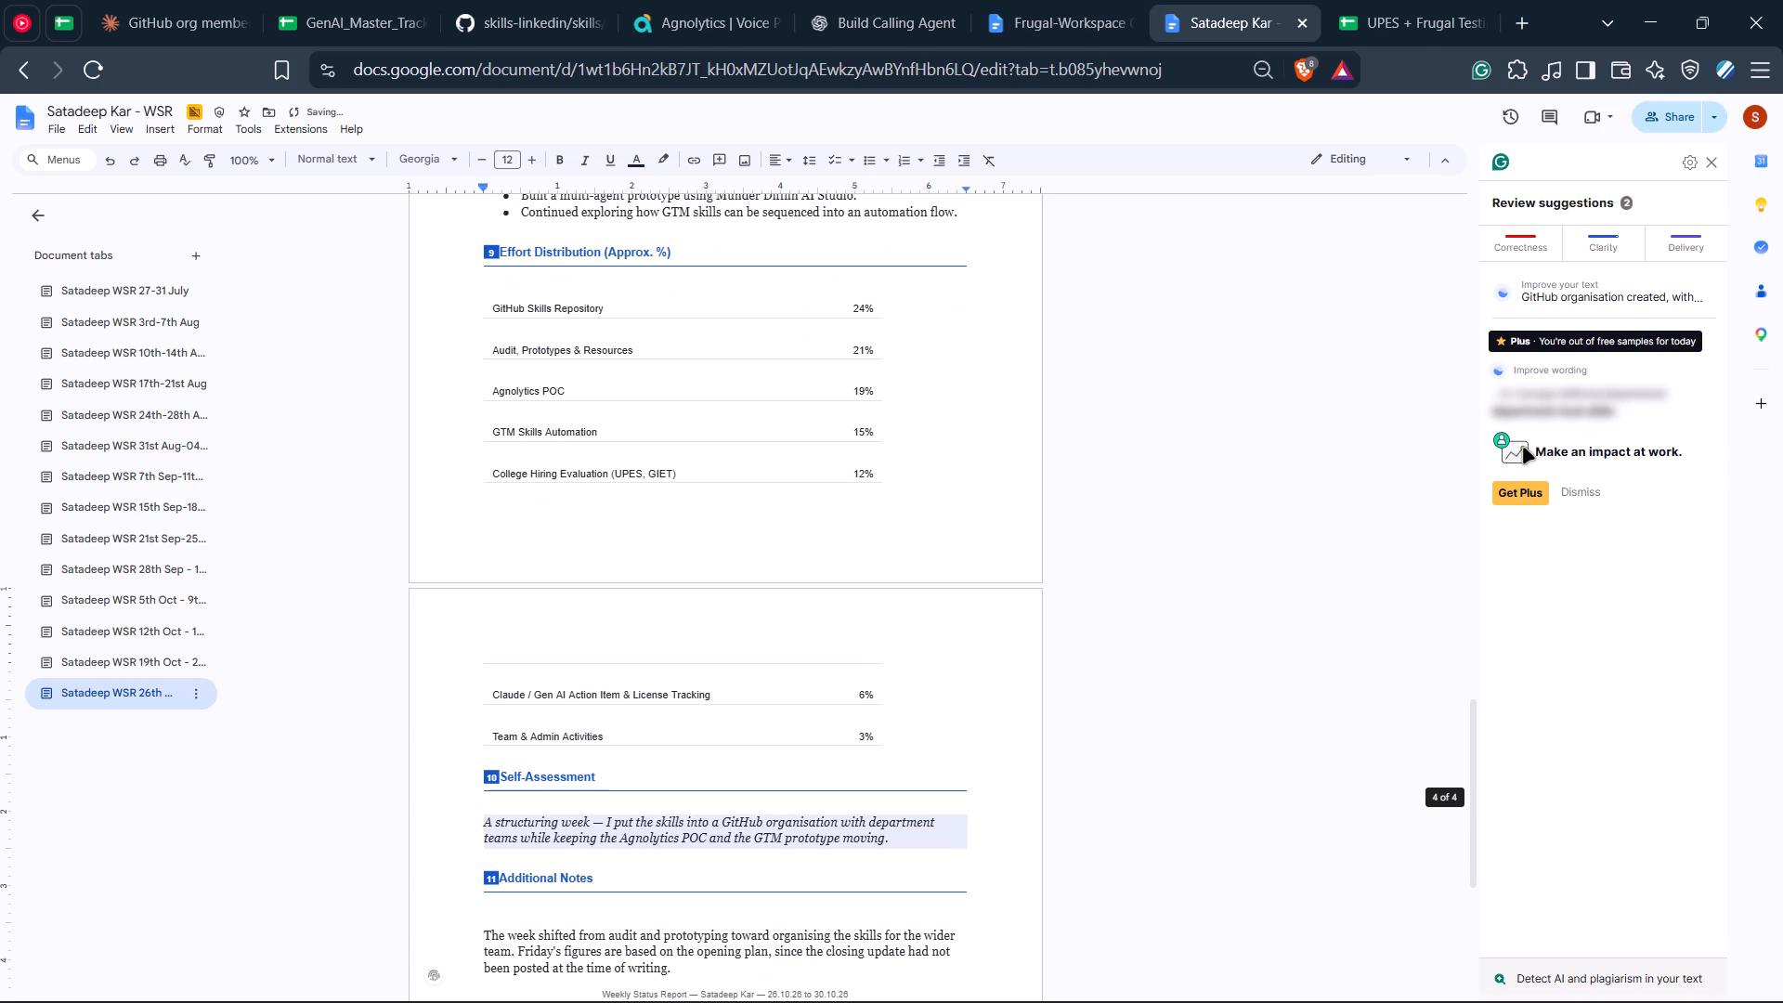
Dismiss the two remaining paid Grammarly suggestions and close the review.
left_click(1542, 284)
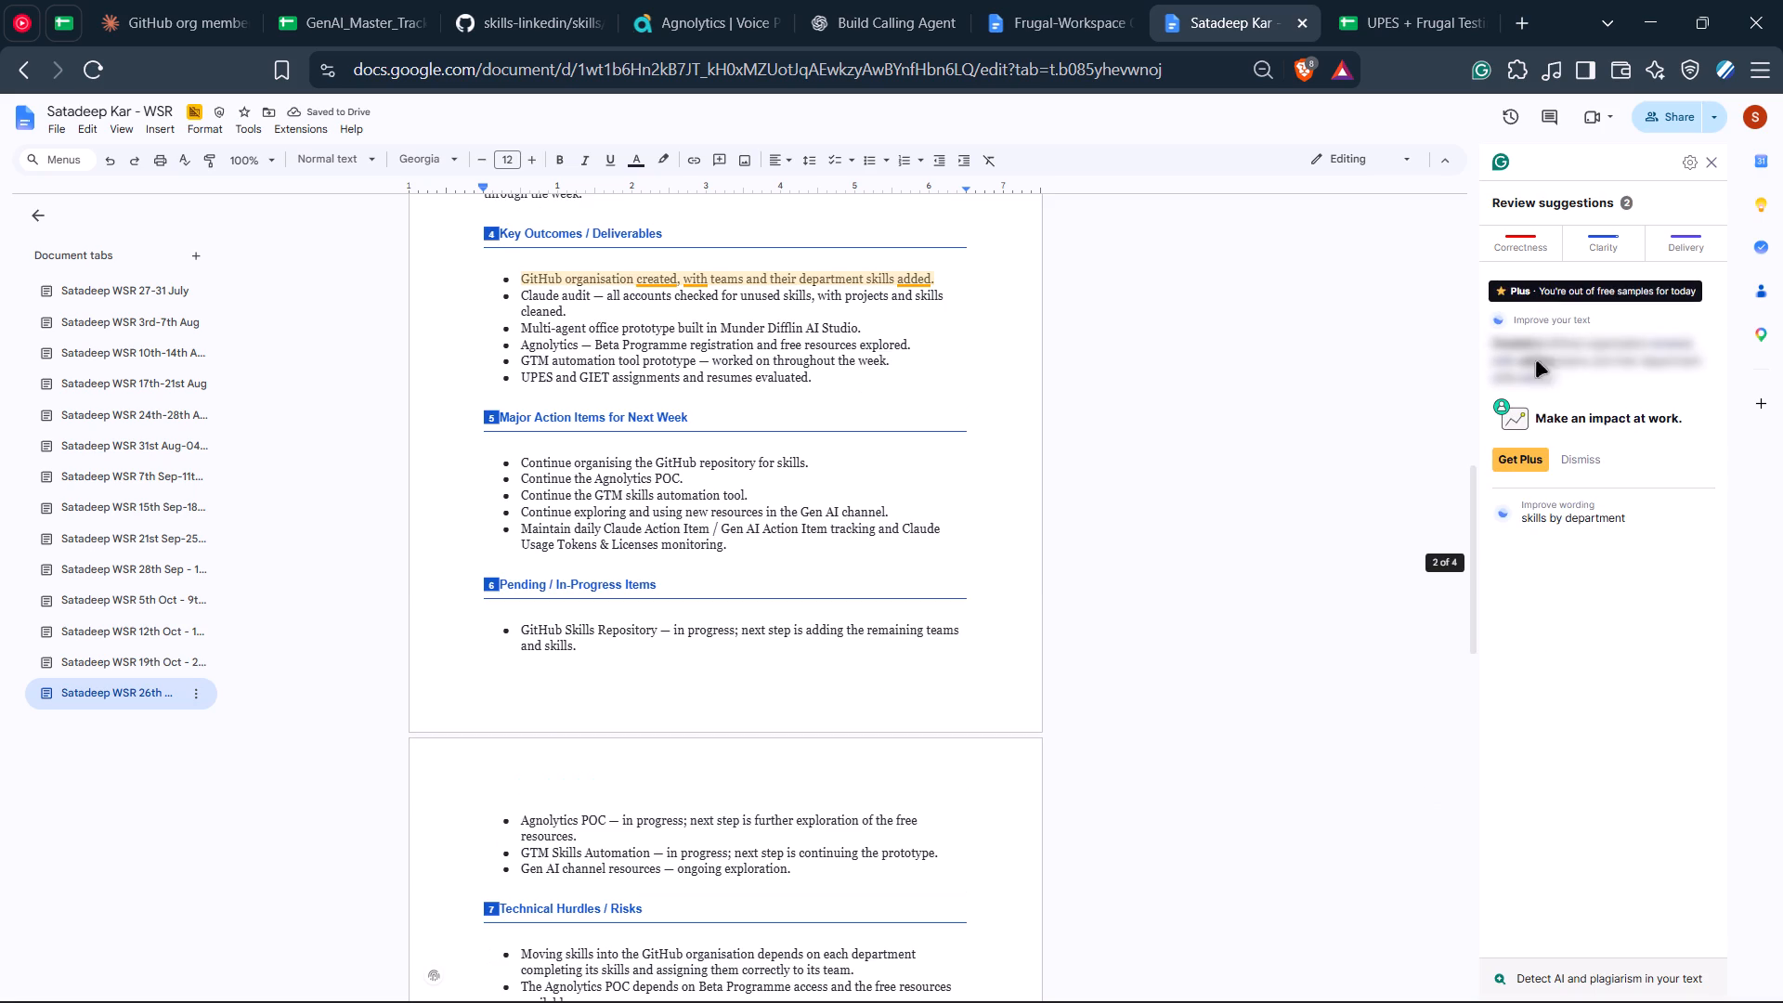
left_click(1592, 456)
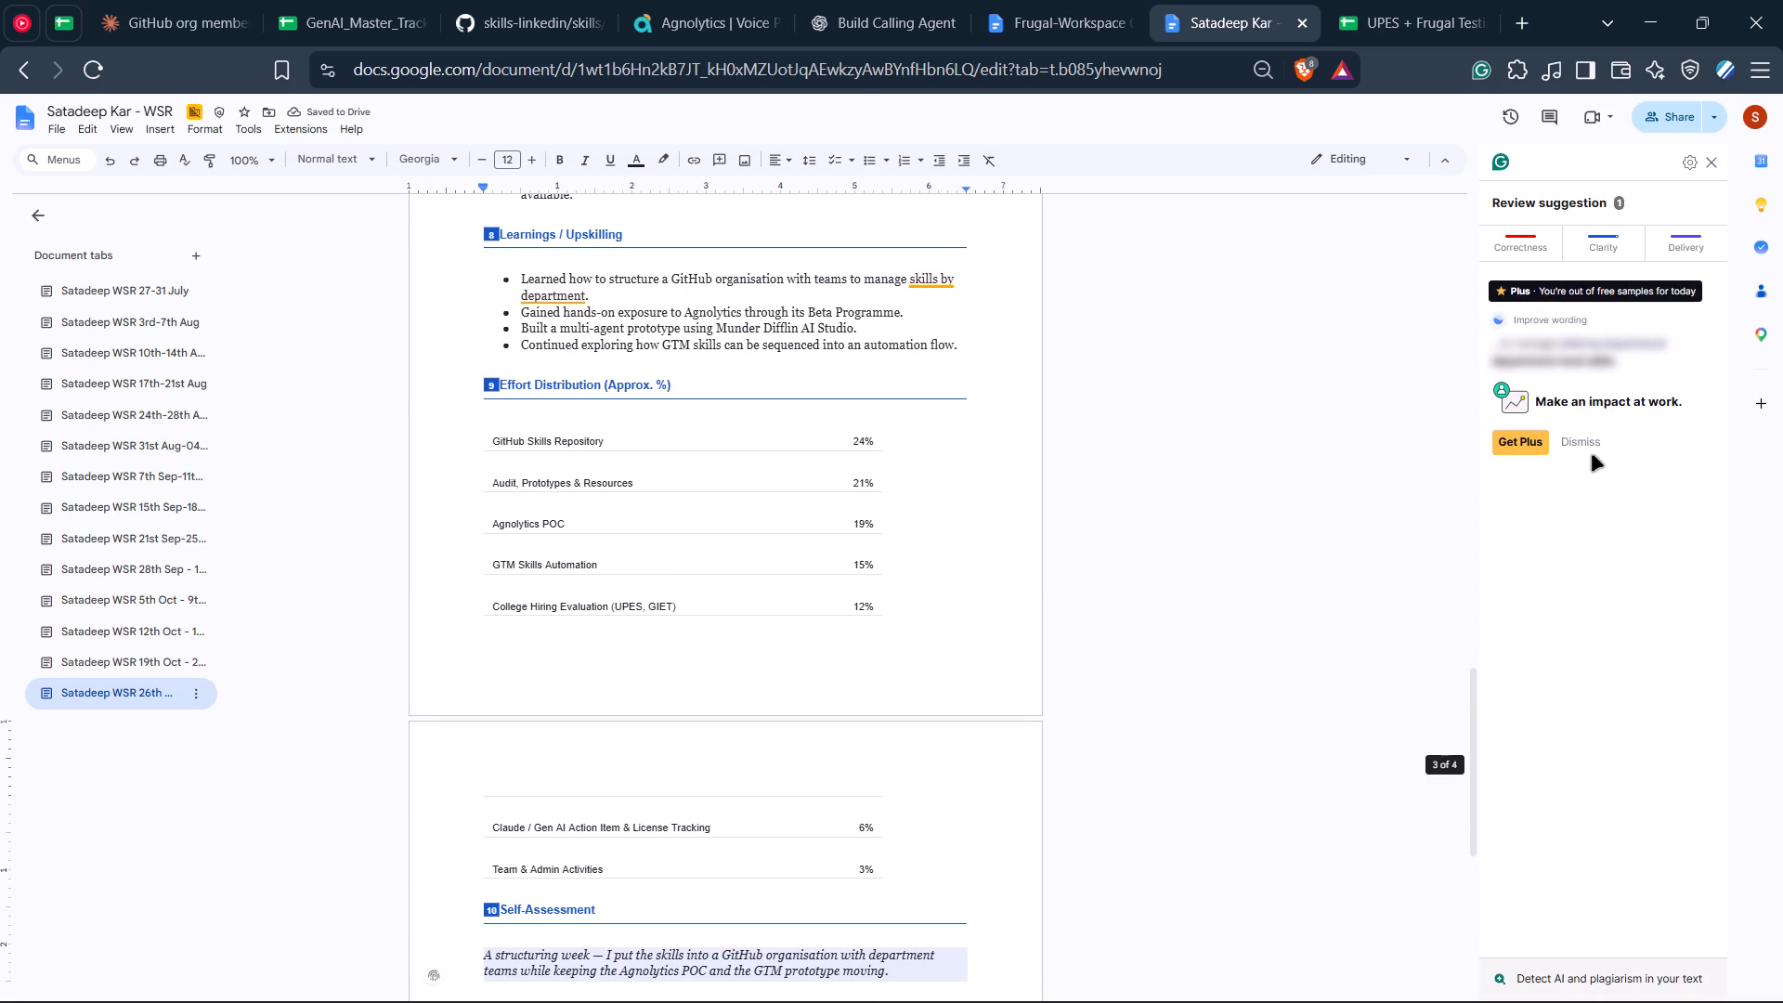
left_click(1585, 446)
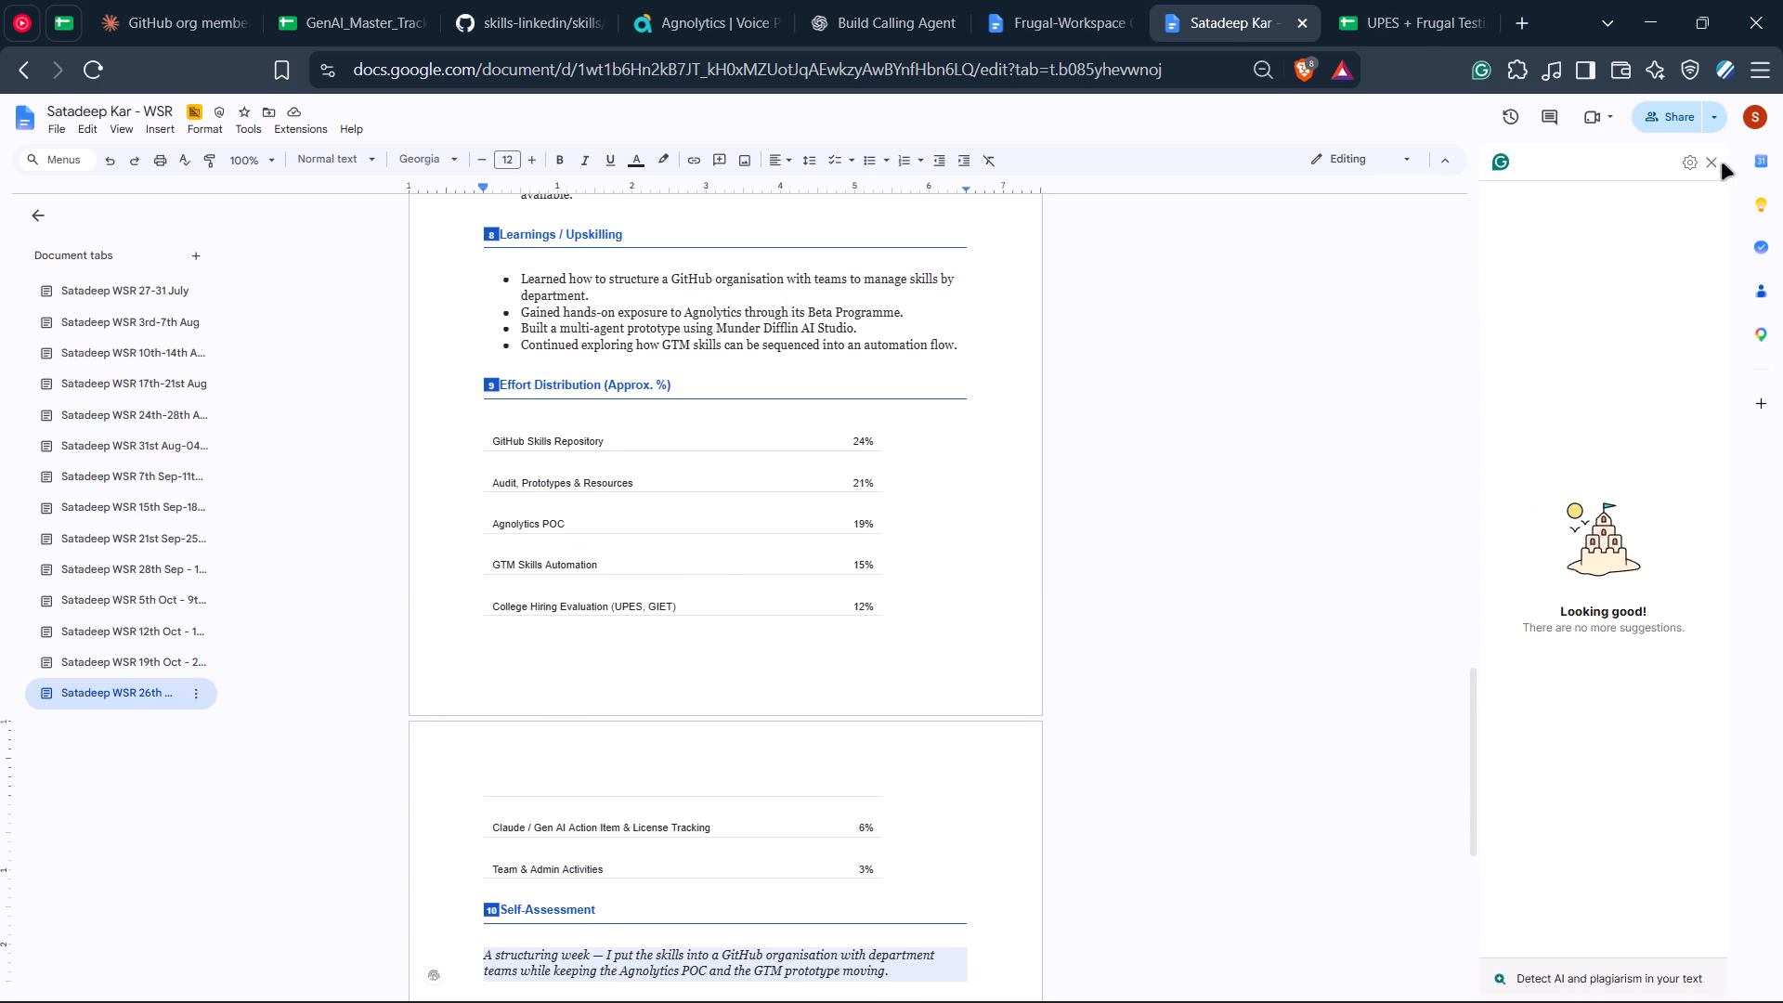
left_click(1720, 162)
Add a blank line after the last Tooling & Technology Used bullet to move the Automation / Development Work heading onto the next page.
scroll(1023, 447, "down", 3)
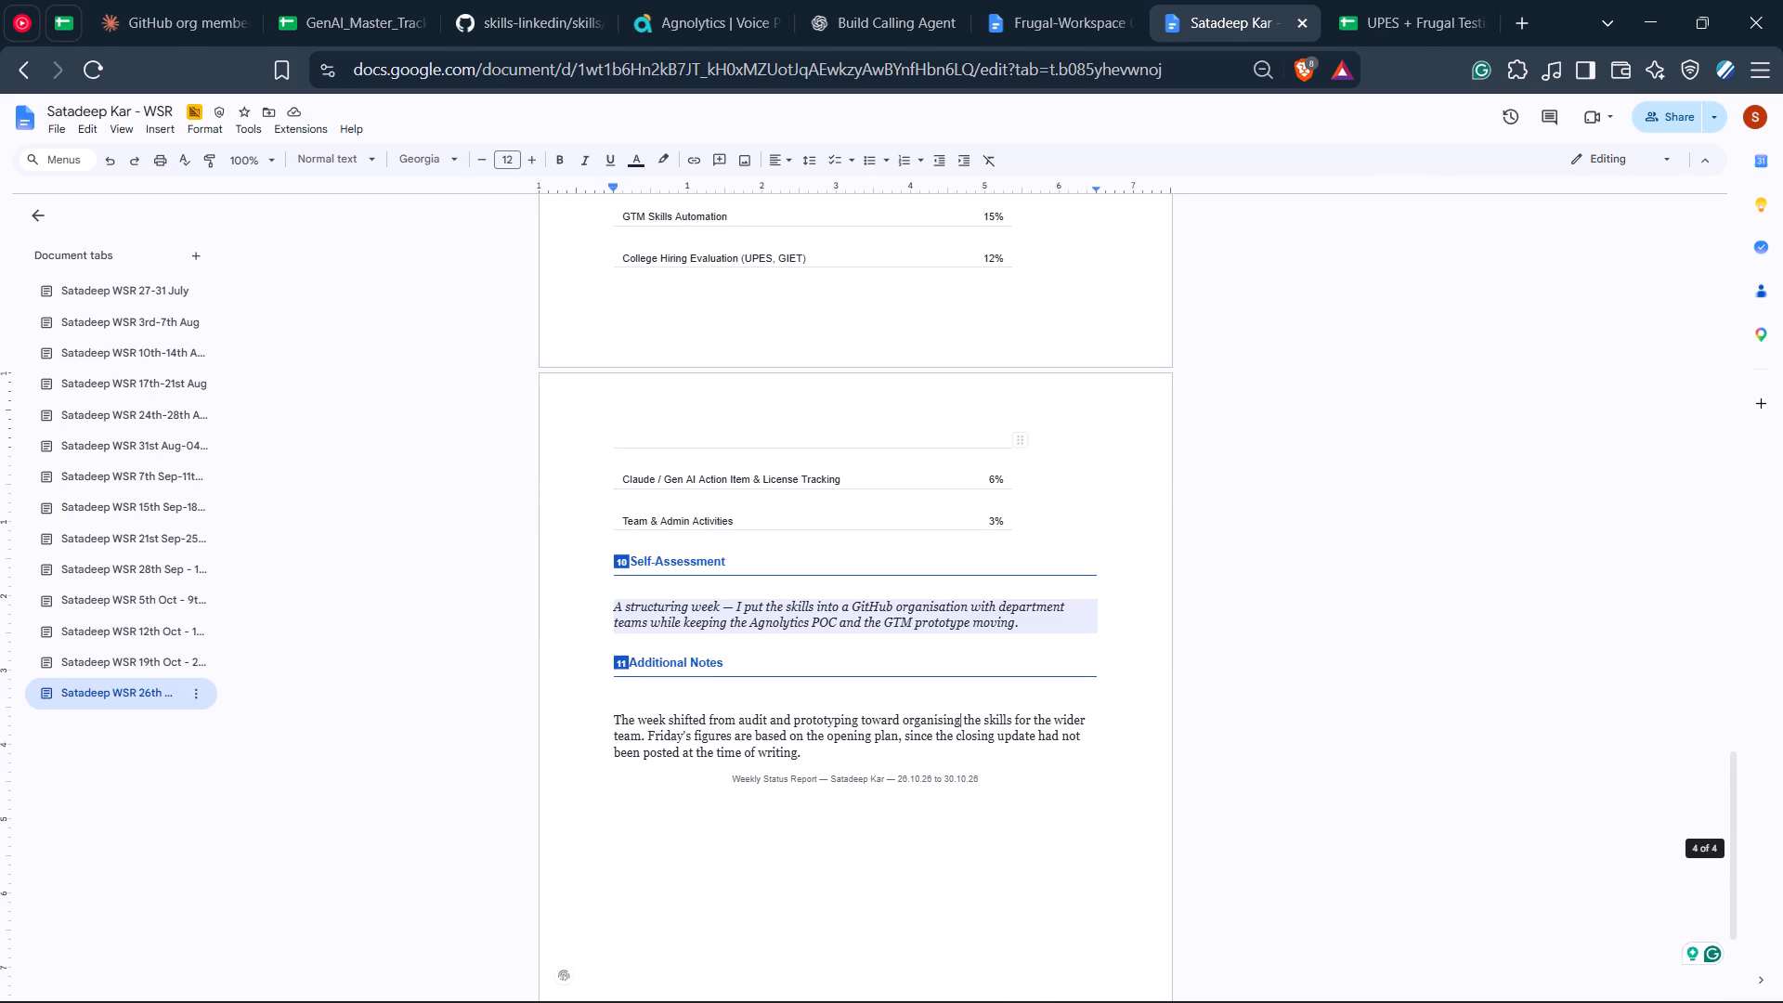
scroll(1023, 446, "down", 5)
scroll(1023, 446, "up", 11)
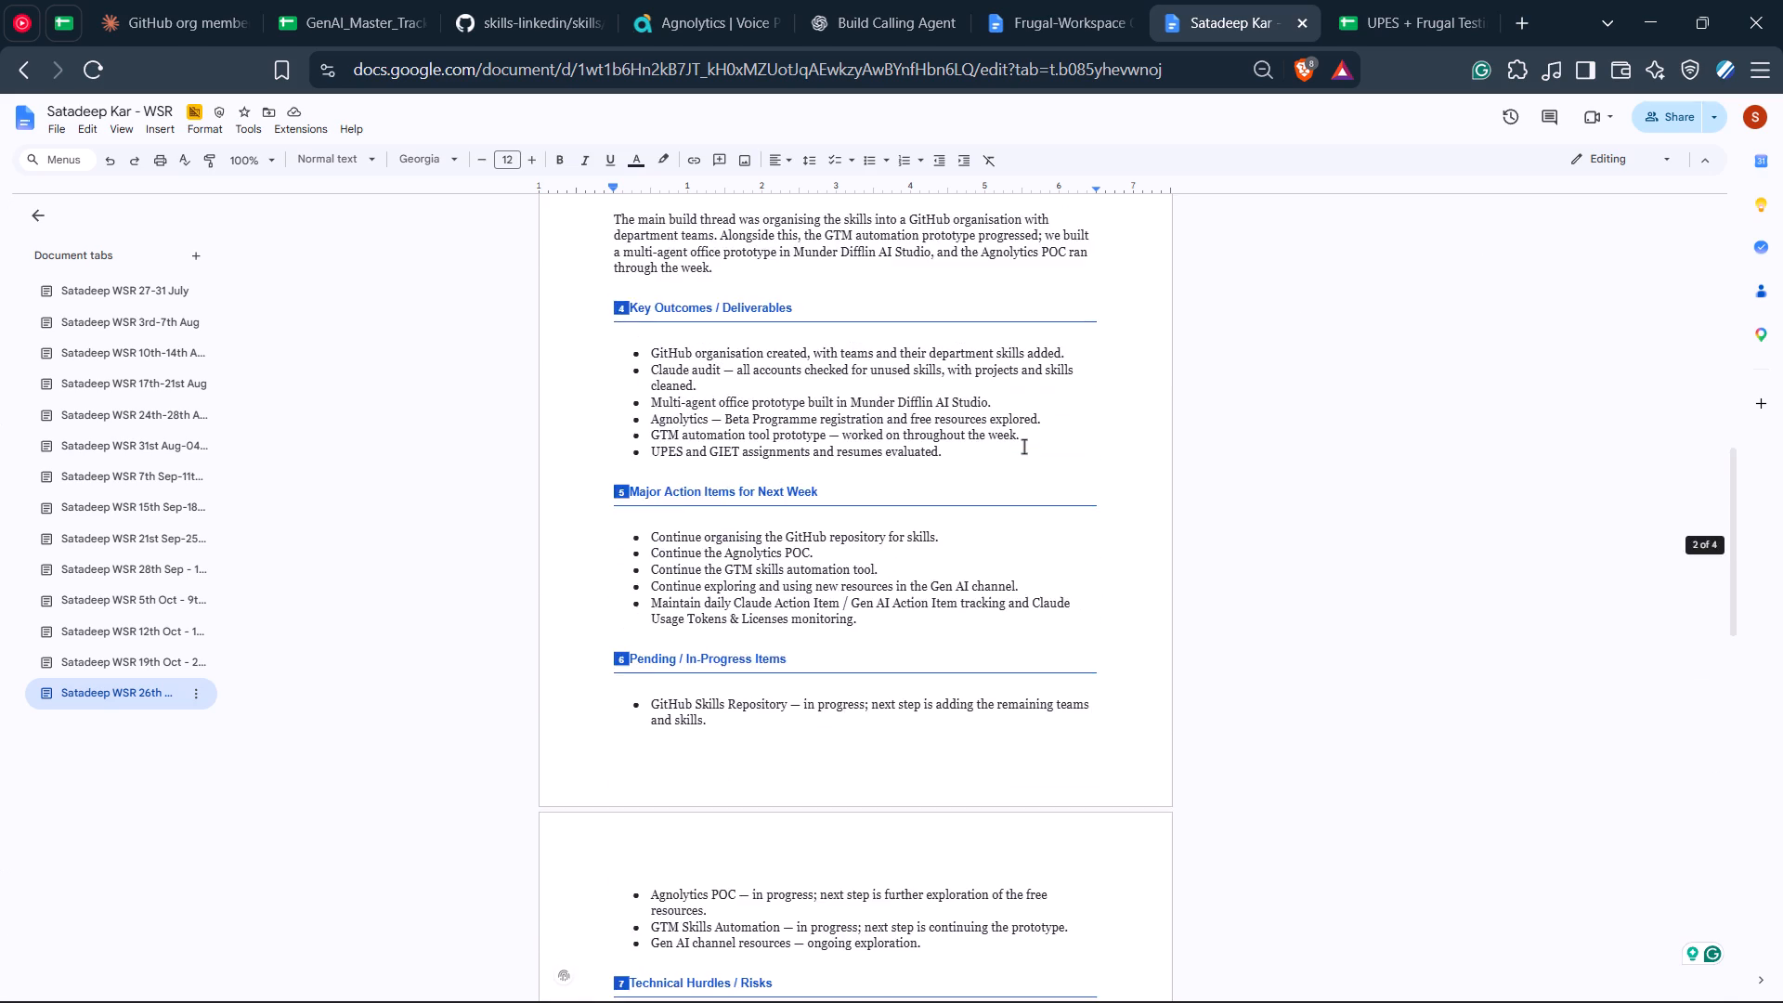
scroll(1023, 446, "up", 18)
scroll(992, 423, "down", 3)
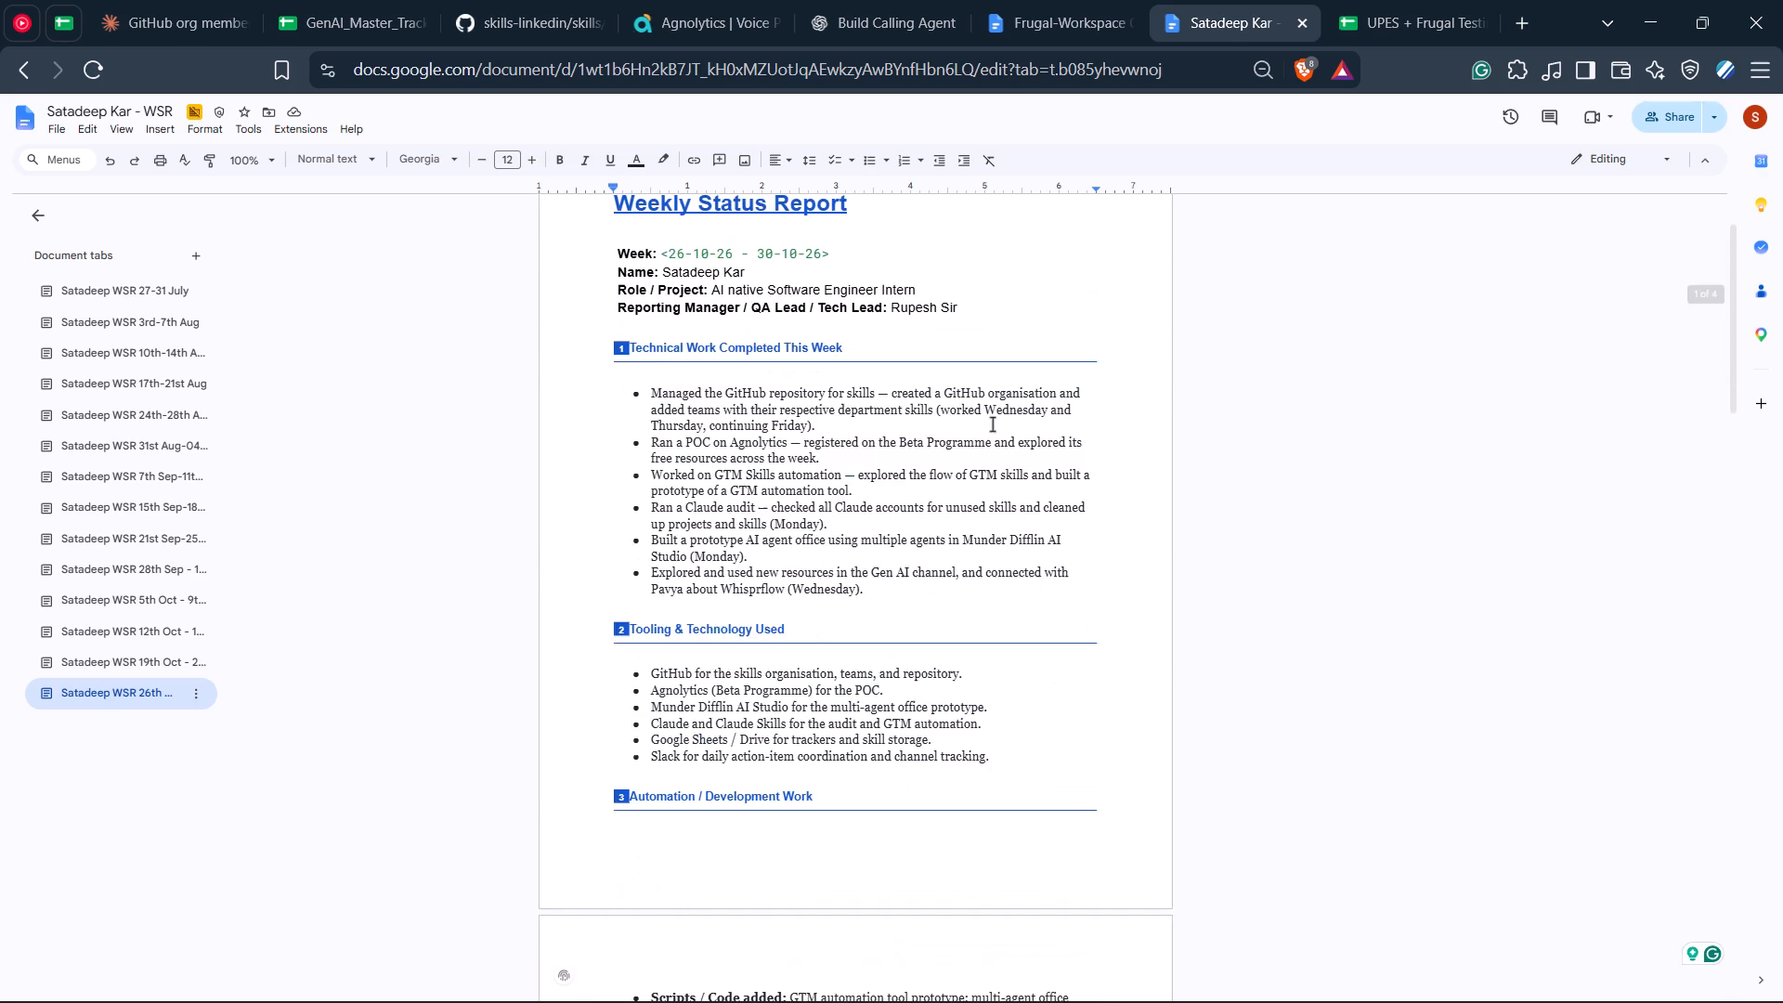
scroll(992, 423, "down", 1)
left_click(1008, 409)
key("Return")
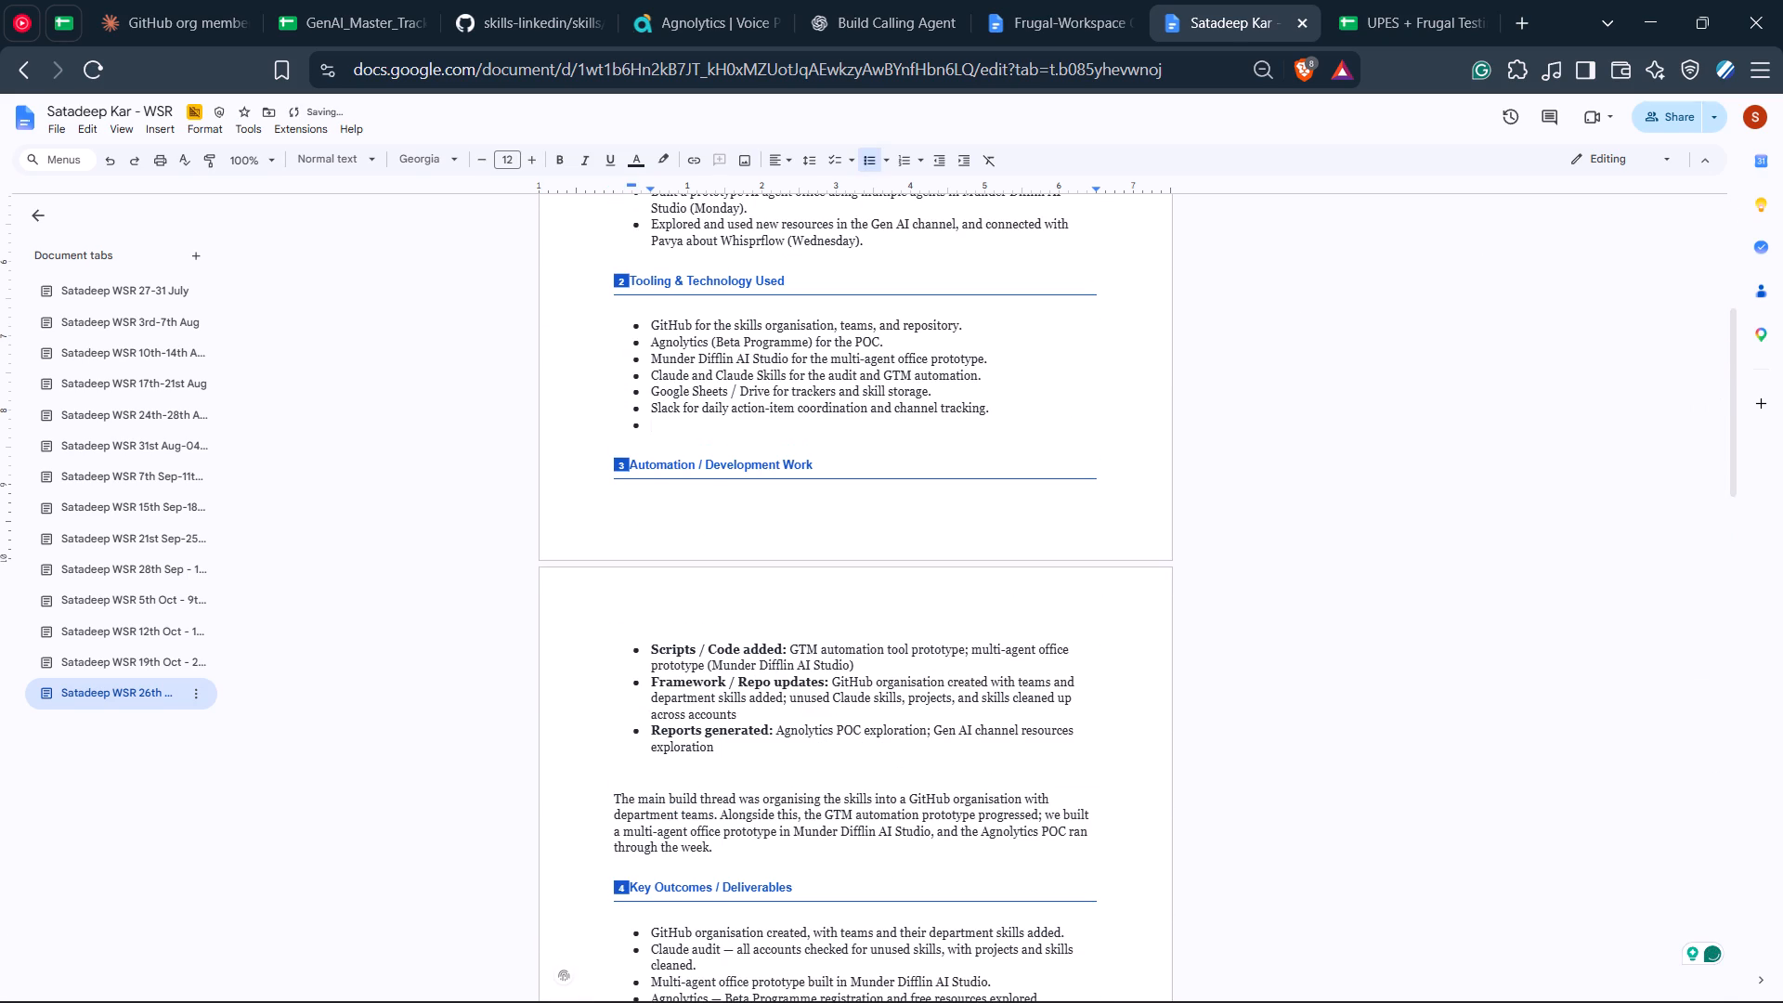
key("Return")
Add blank lines after the Major Action Items for Next Week list to move the Pending / In-Progress Items heading onto the next page.
scroll(1007, 409, "down", 6)
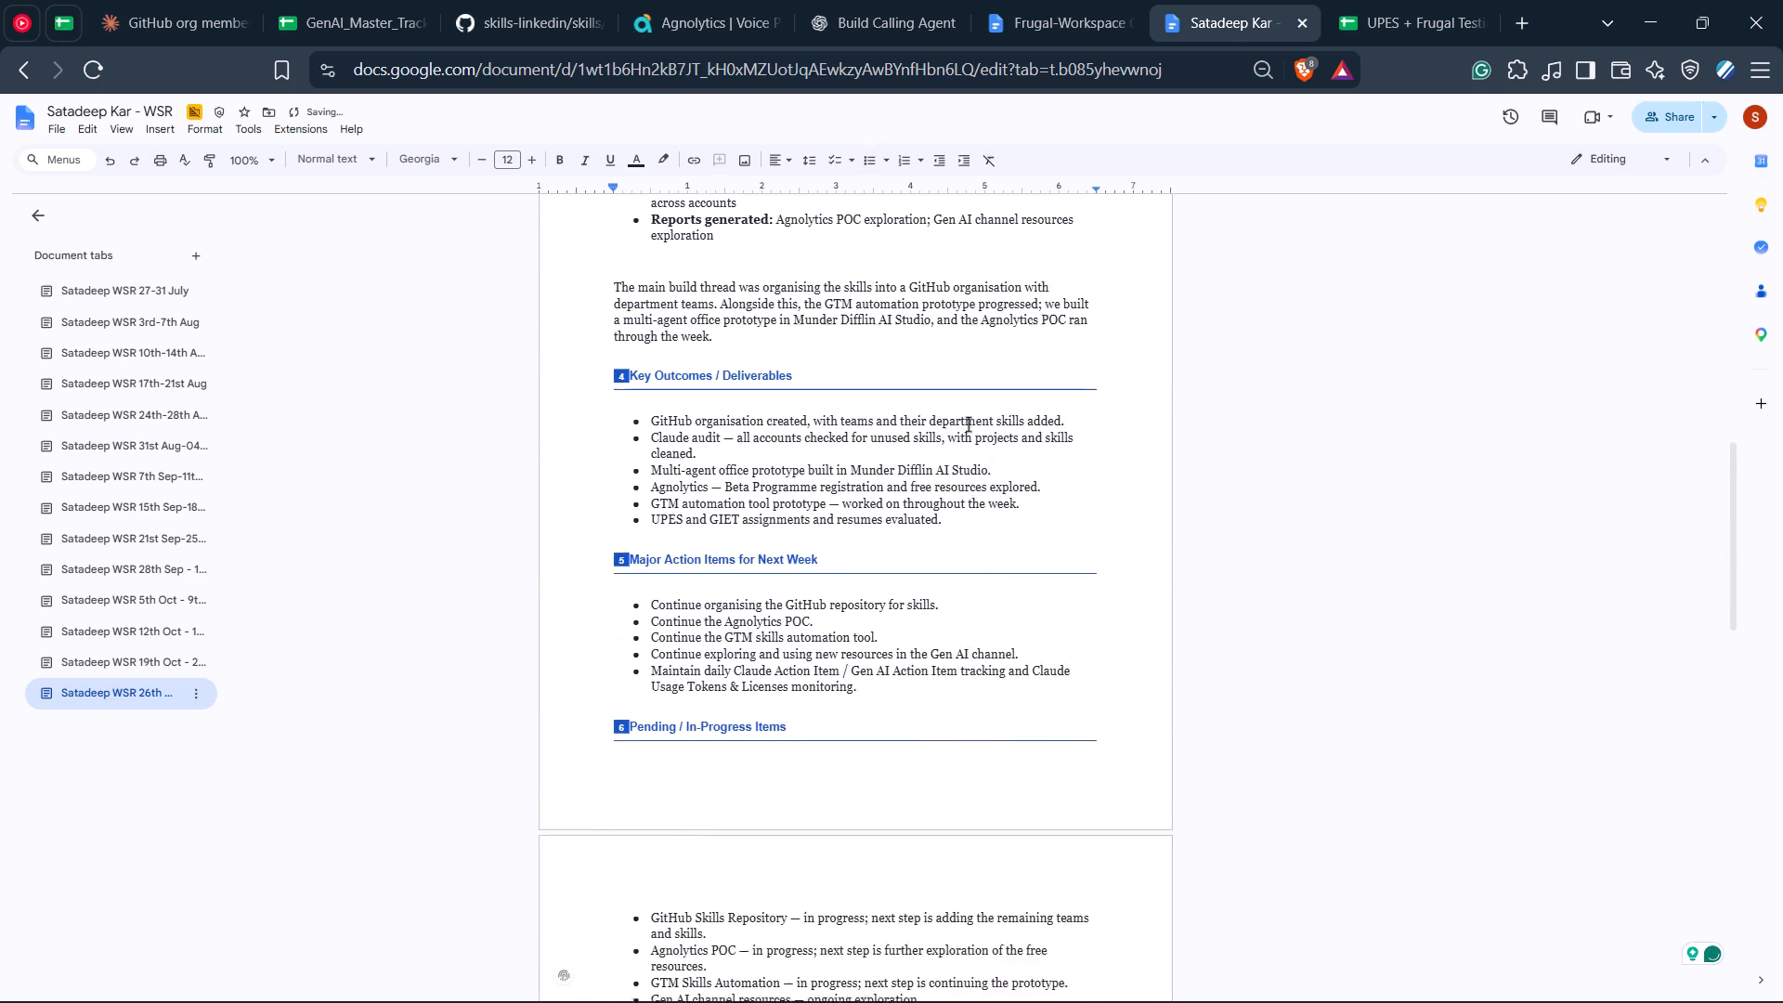
scroll(968, 423, "down", 1)
left_click(906, 619)
key("Return")
key("Return")
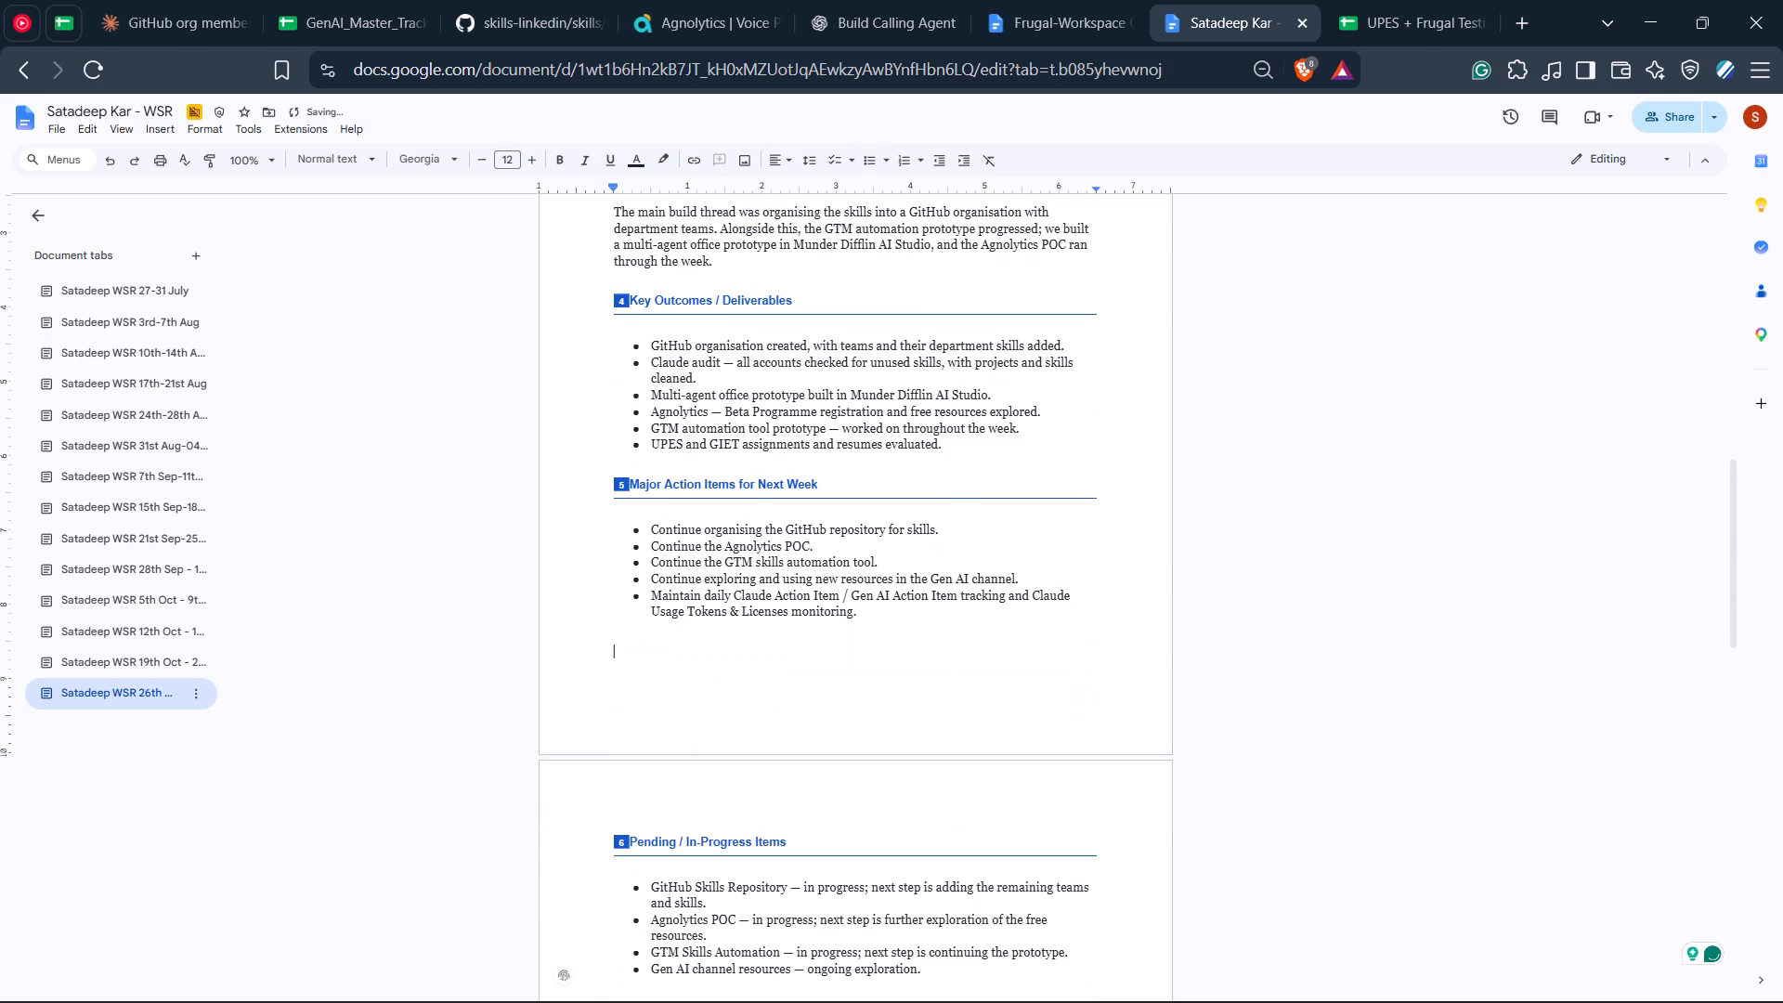
Select all eleven numbered section headings together, from Additional Notes back to Technical Work Completed This Week, and increase their font size by two points.
scroll(906, 619, "down", 7)
scroll(826, 616, "down", 4)
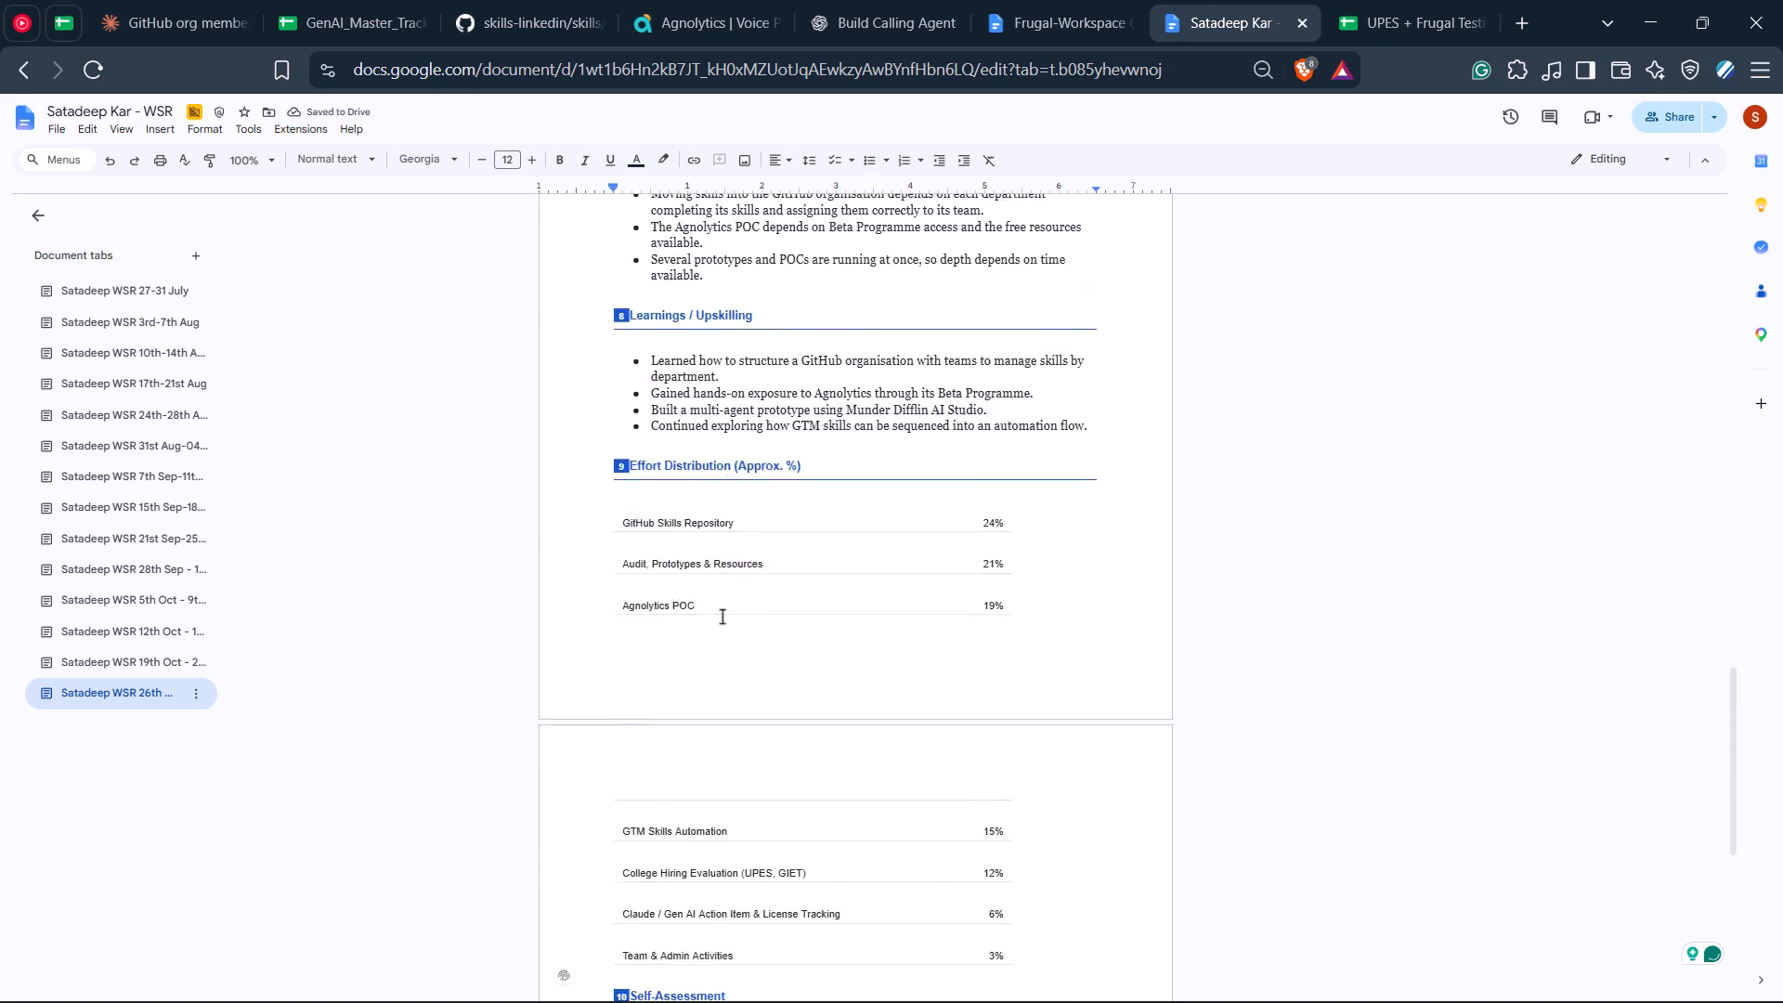
scroll(722, 616, "down", 5)
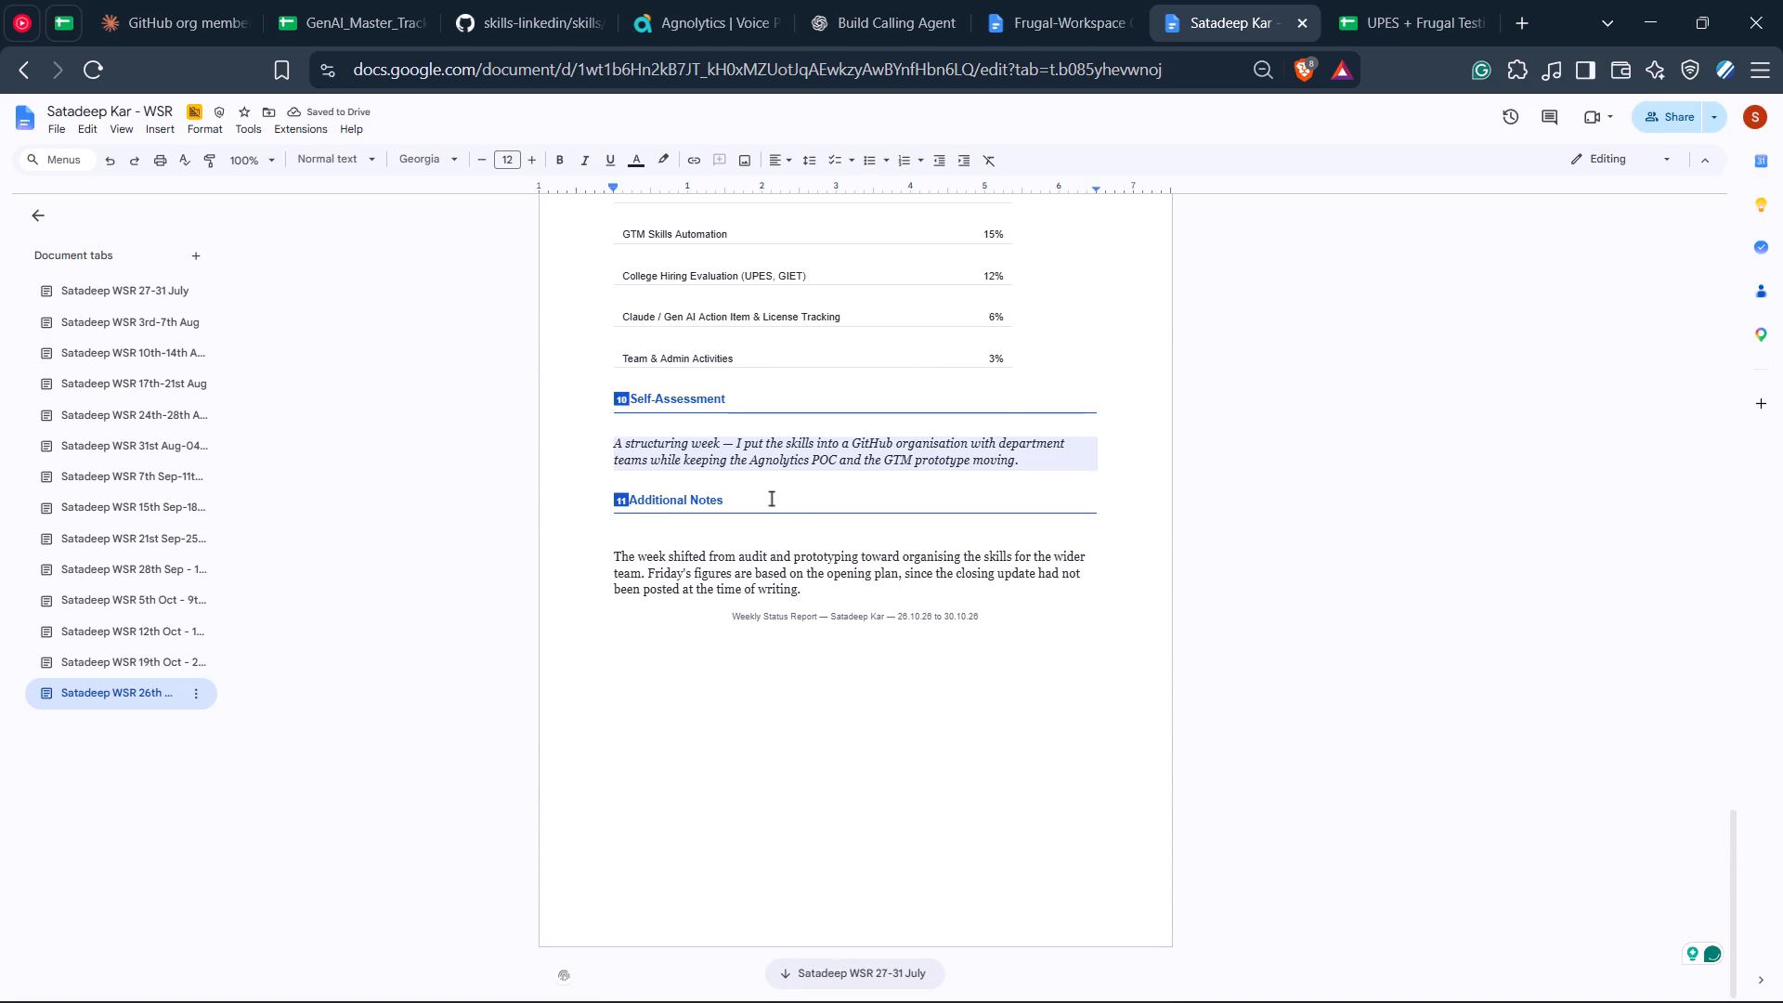
left_click_drag(592, 501, 732, 506)
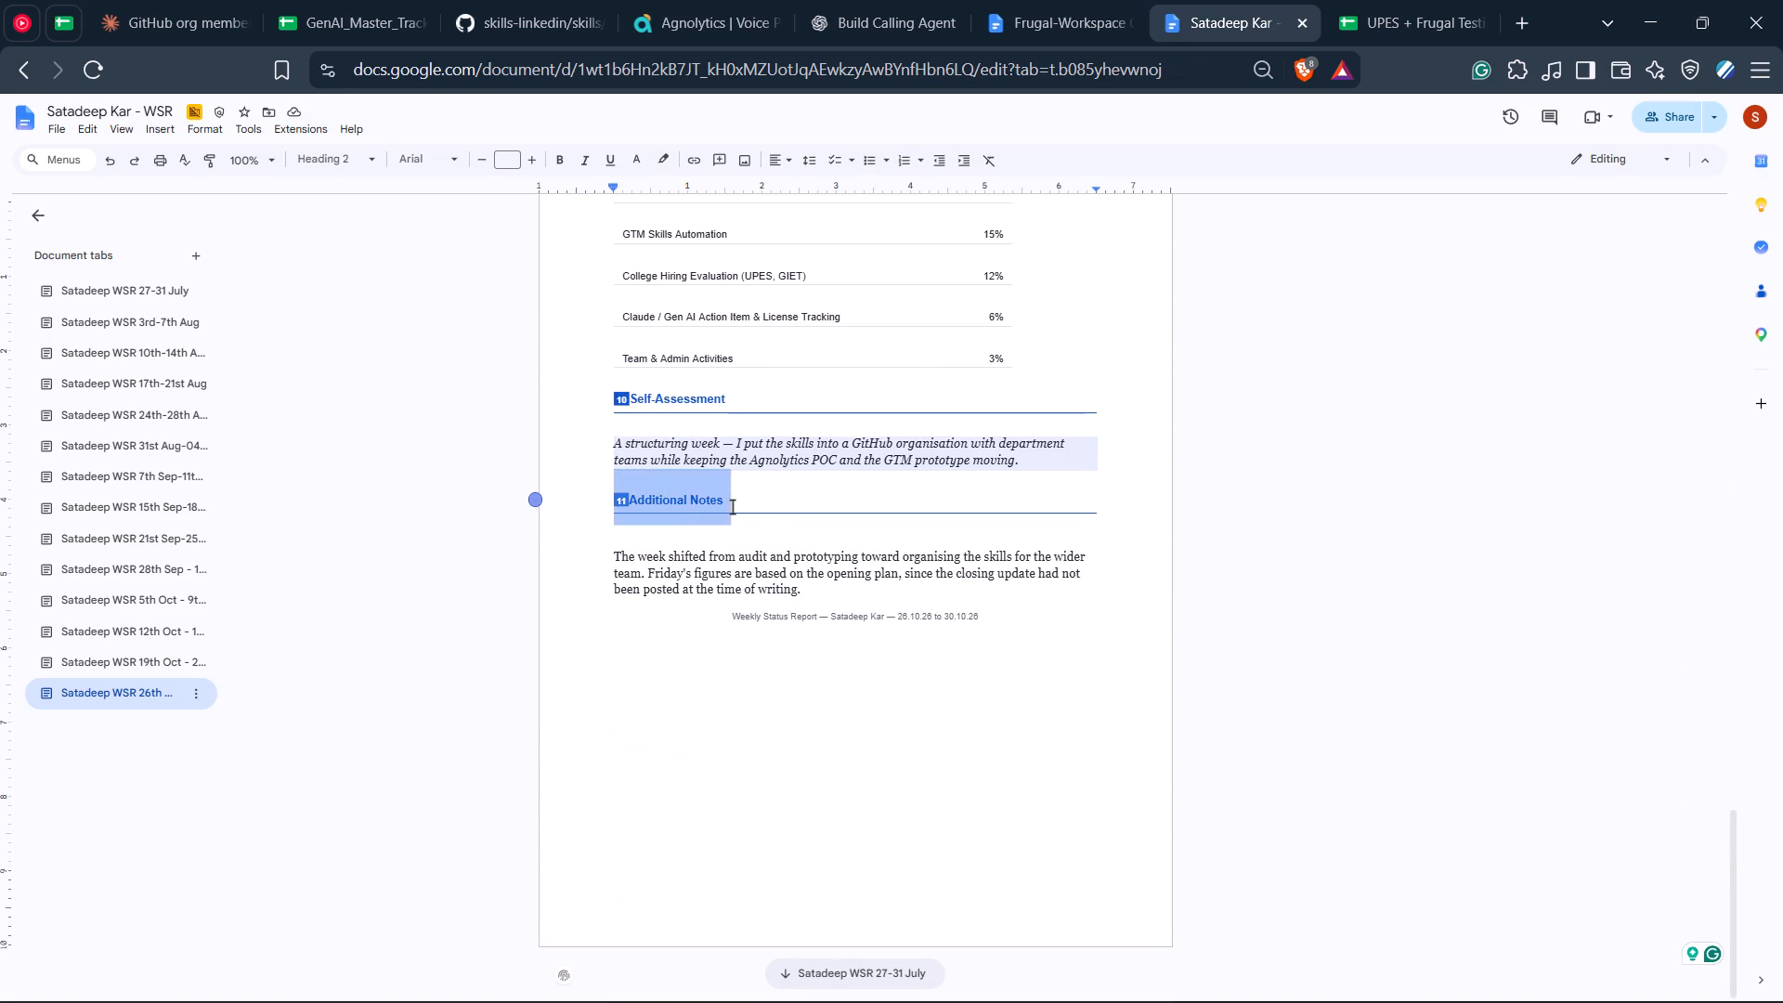
left_click_drag(610, 403, 727, 399, "ctrl")
scroll(739, 408, "up", 3)
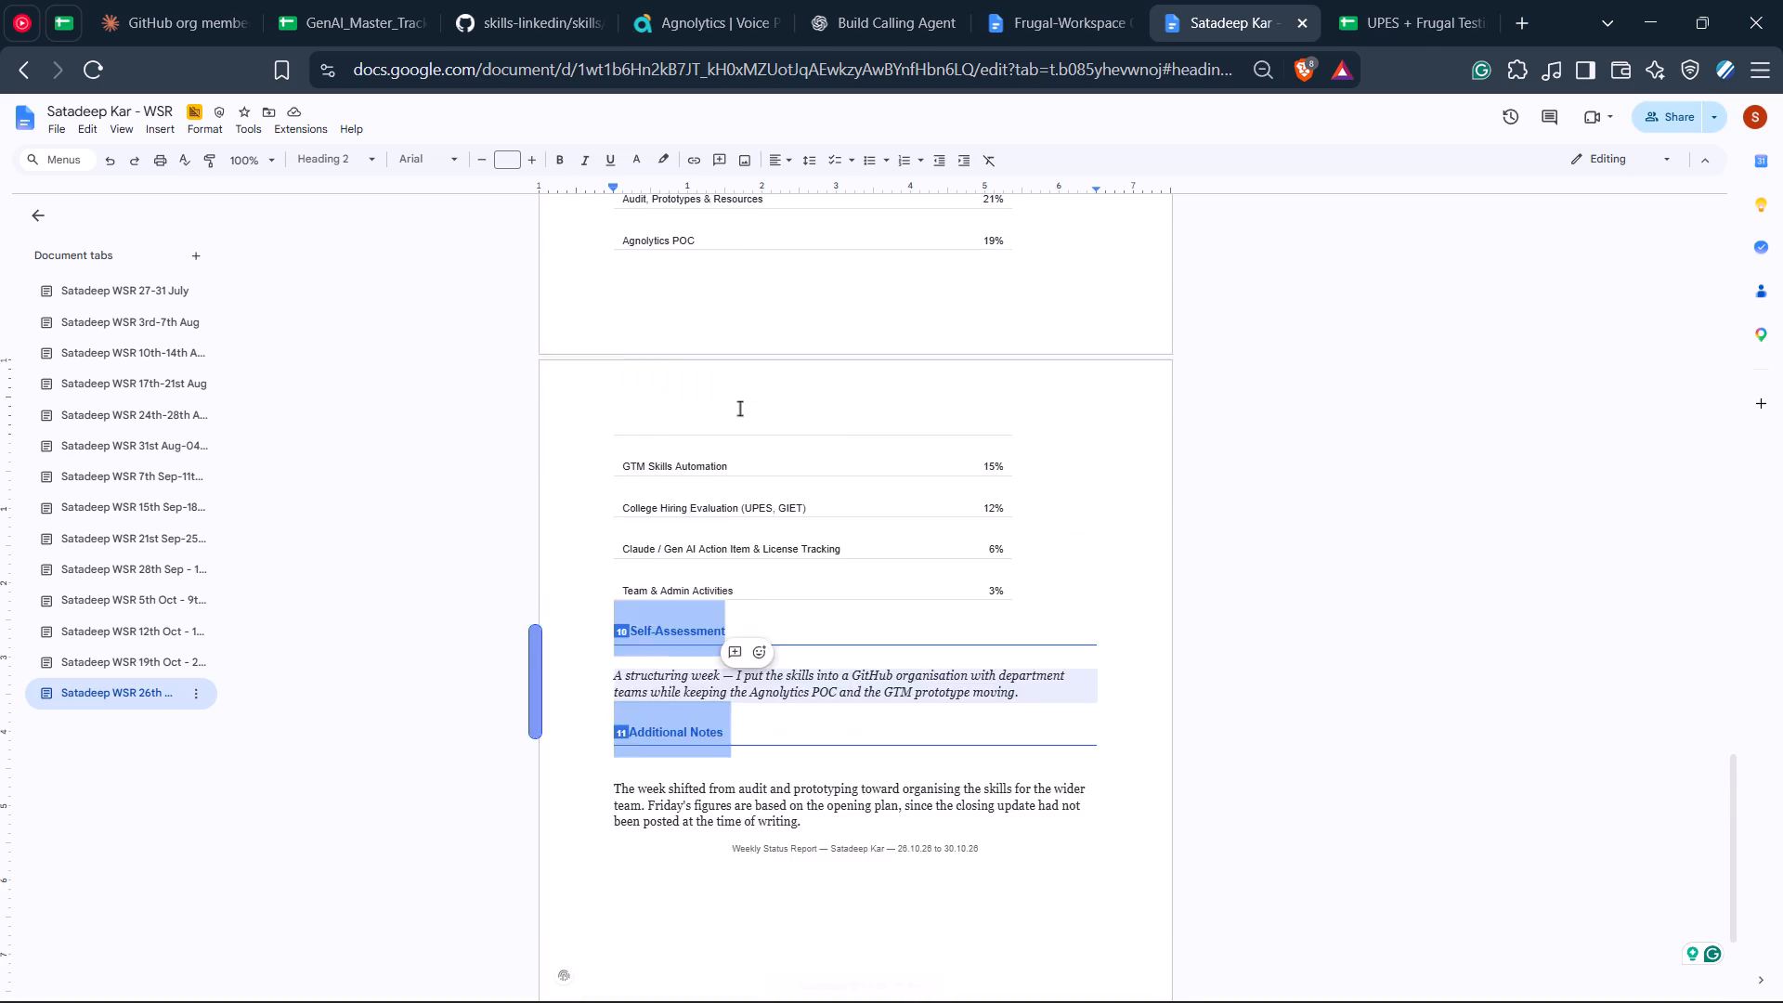
scroll(623, 366, "up", 1)
left_click_drag(611, 332, 734, 332, "ctrl")
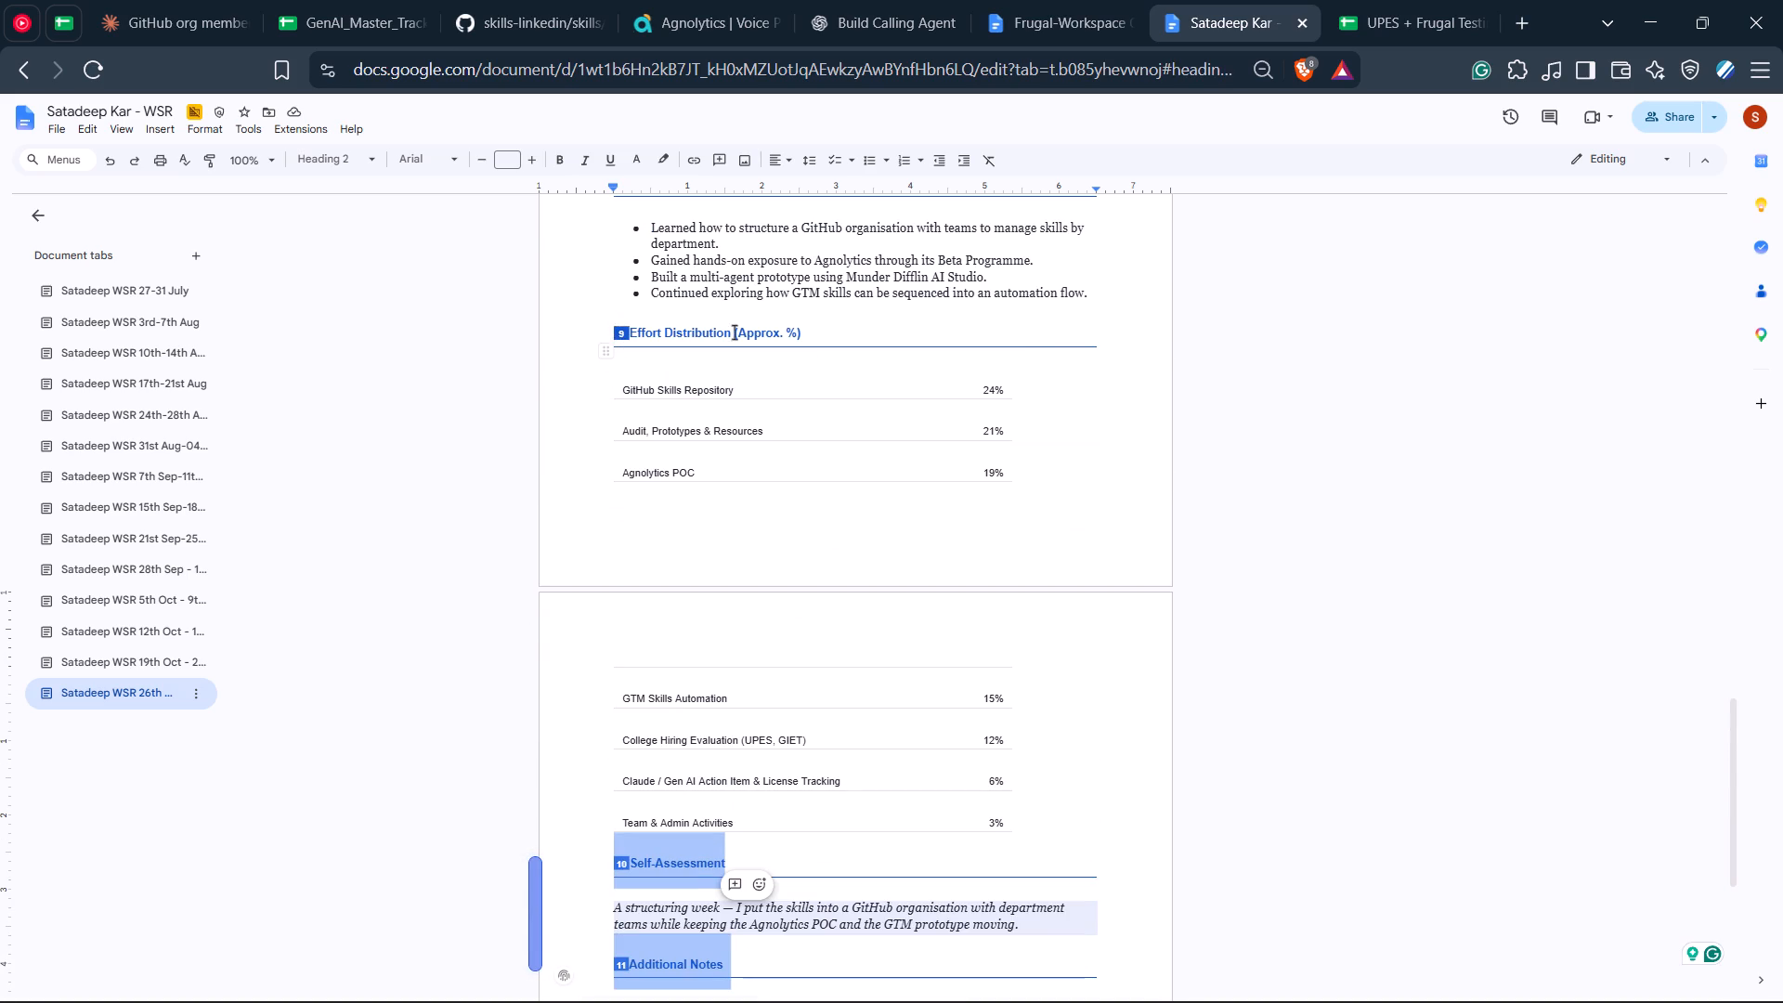
left_click_drag(734, 332, 808, 331, "ctrl")
scroll(732, 387, "up", 4)
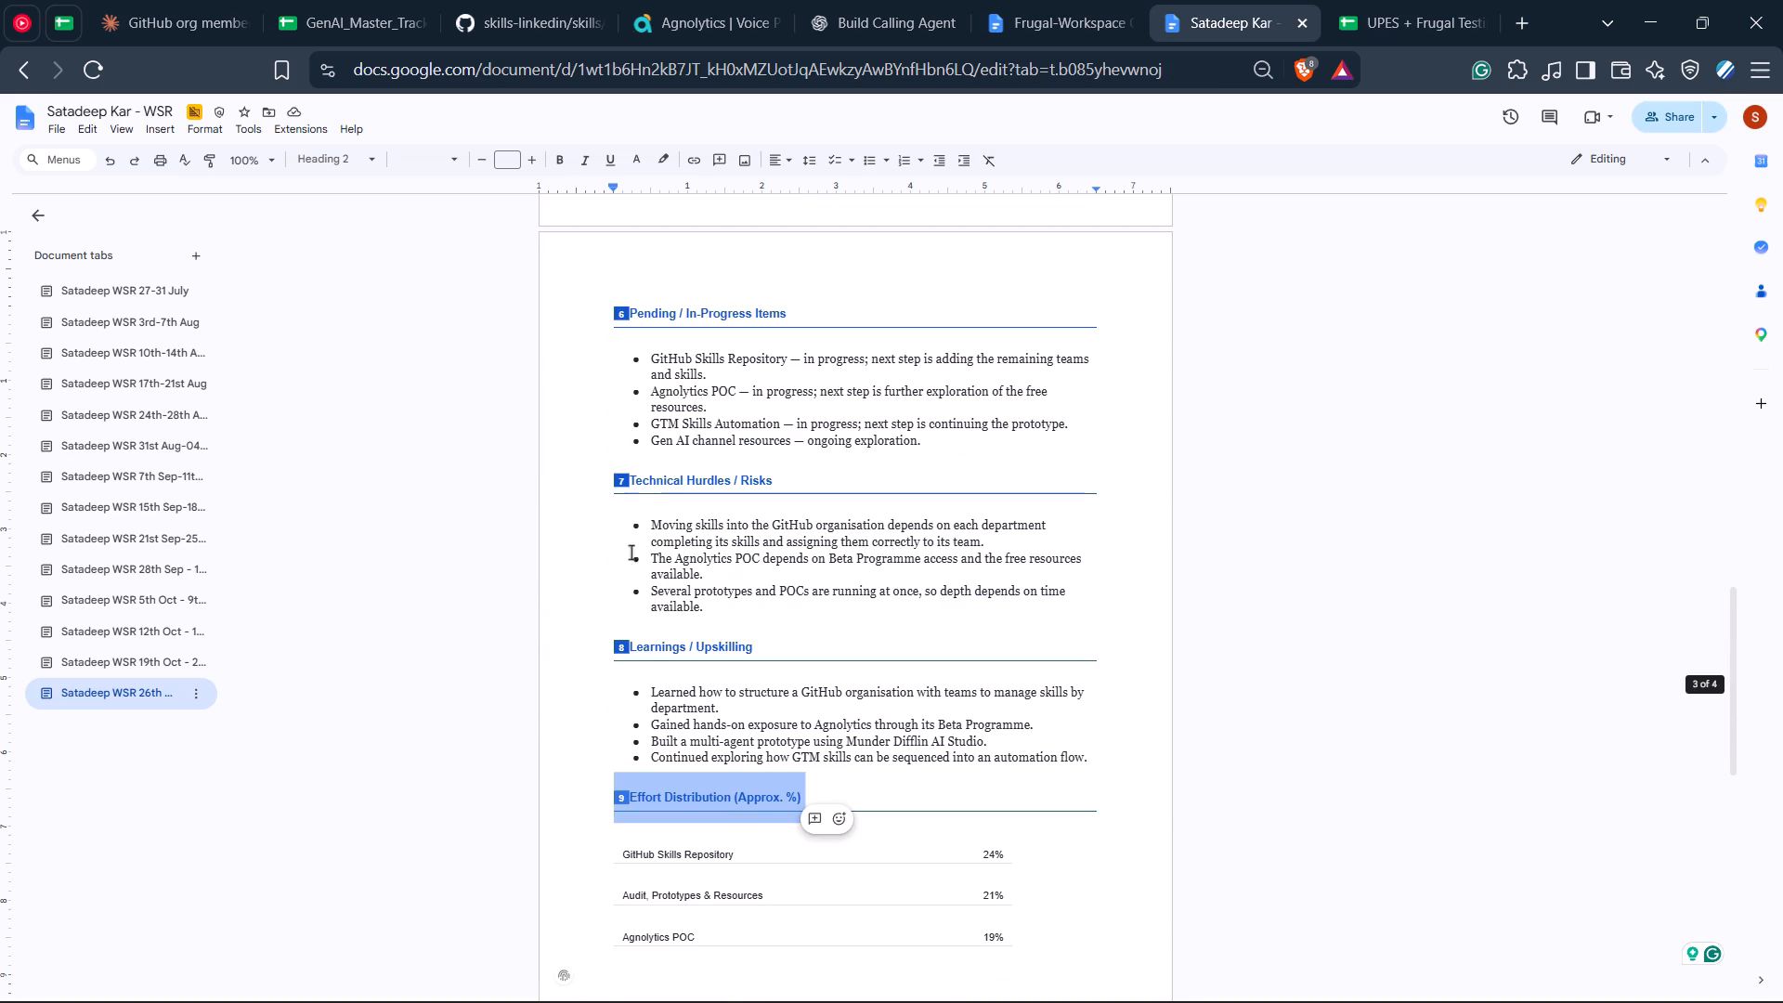
left_click_drag(646, 649, 761, 643, "ctrl")
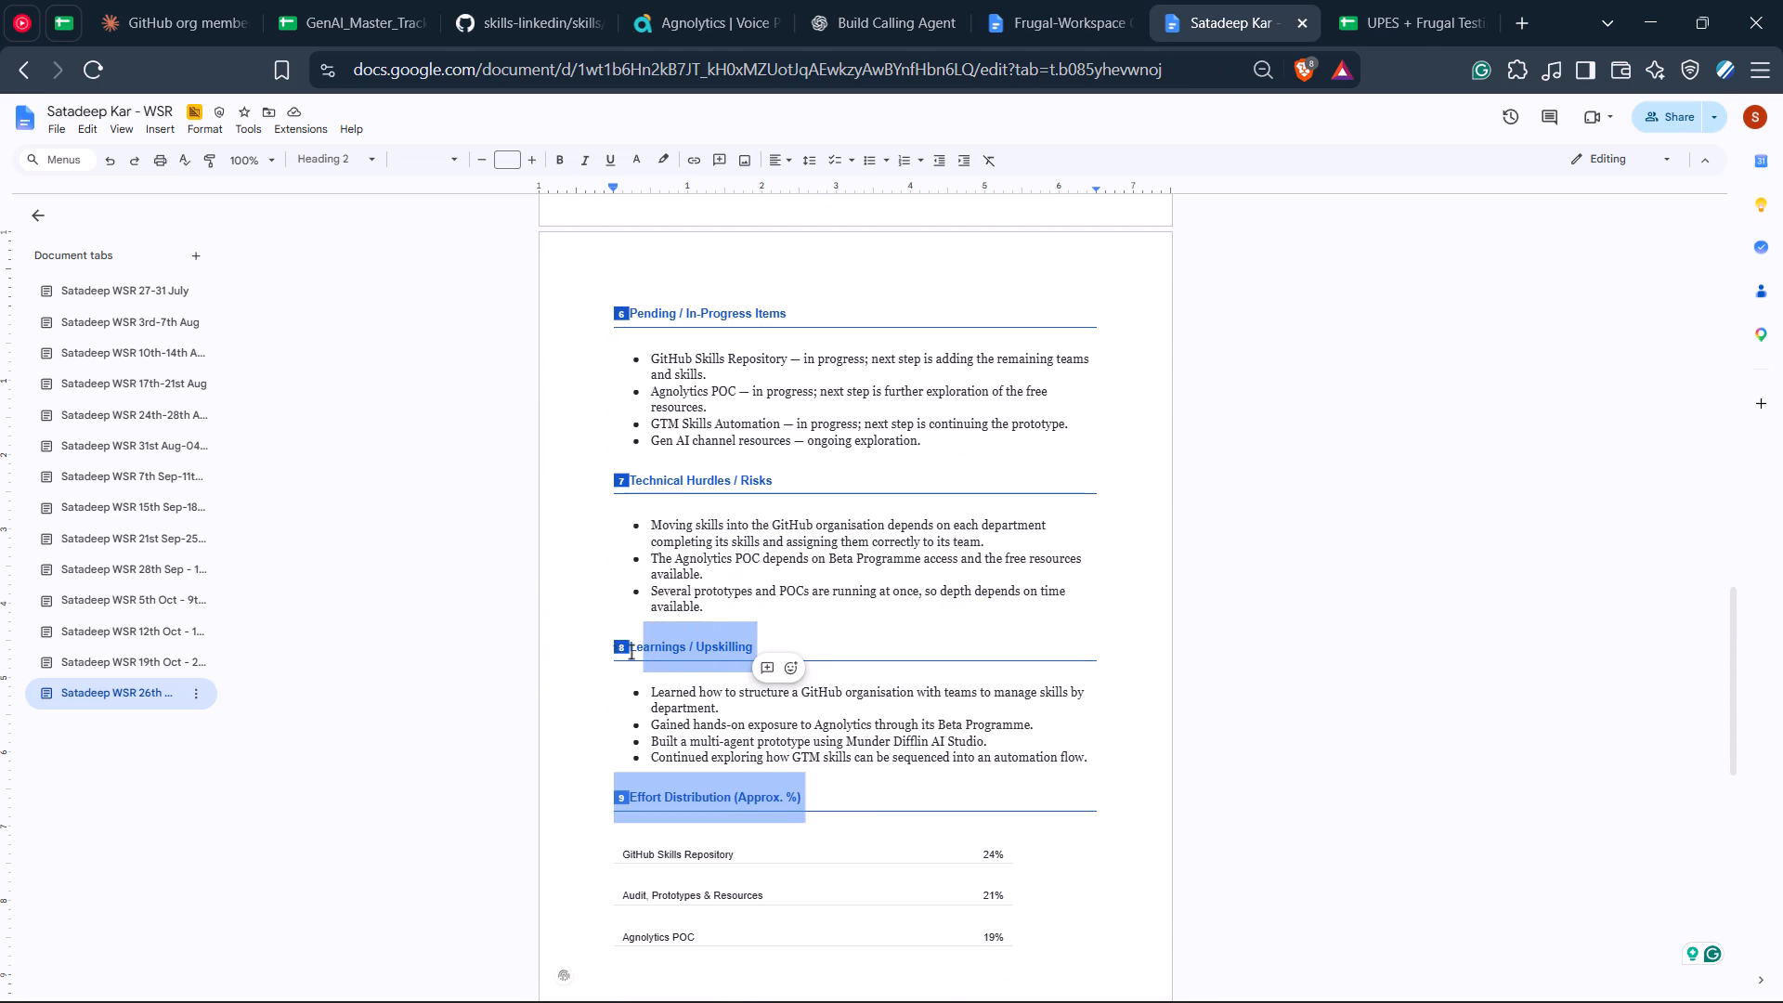
left_click_drag(603, 652, 643, 656, "ctrl")
left_click_drag(597, 479, 683, 481, "ctrl")
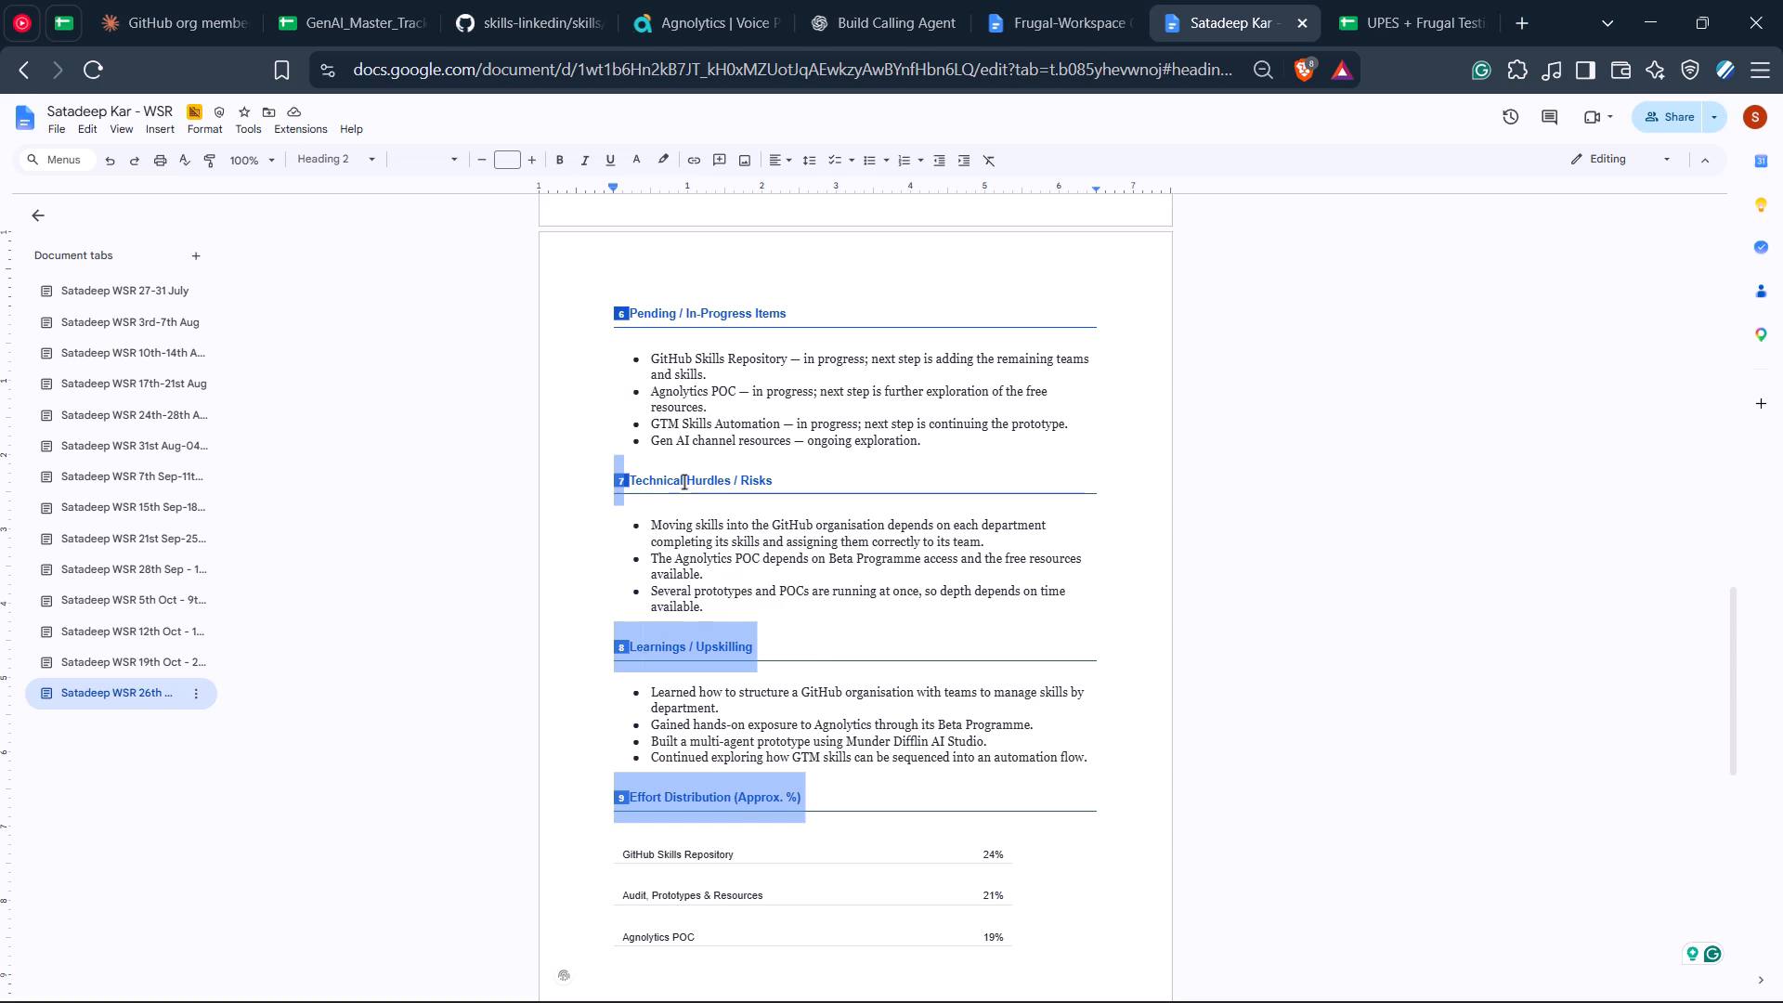
left_click_drag(683, 481, 783, 485, "ctrl")
left_click_drag(605, 318, 796, 316, "ctrl")
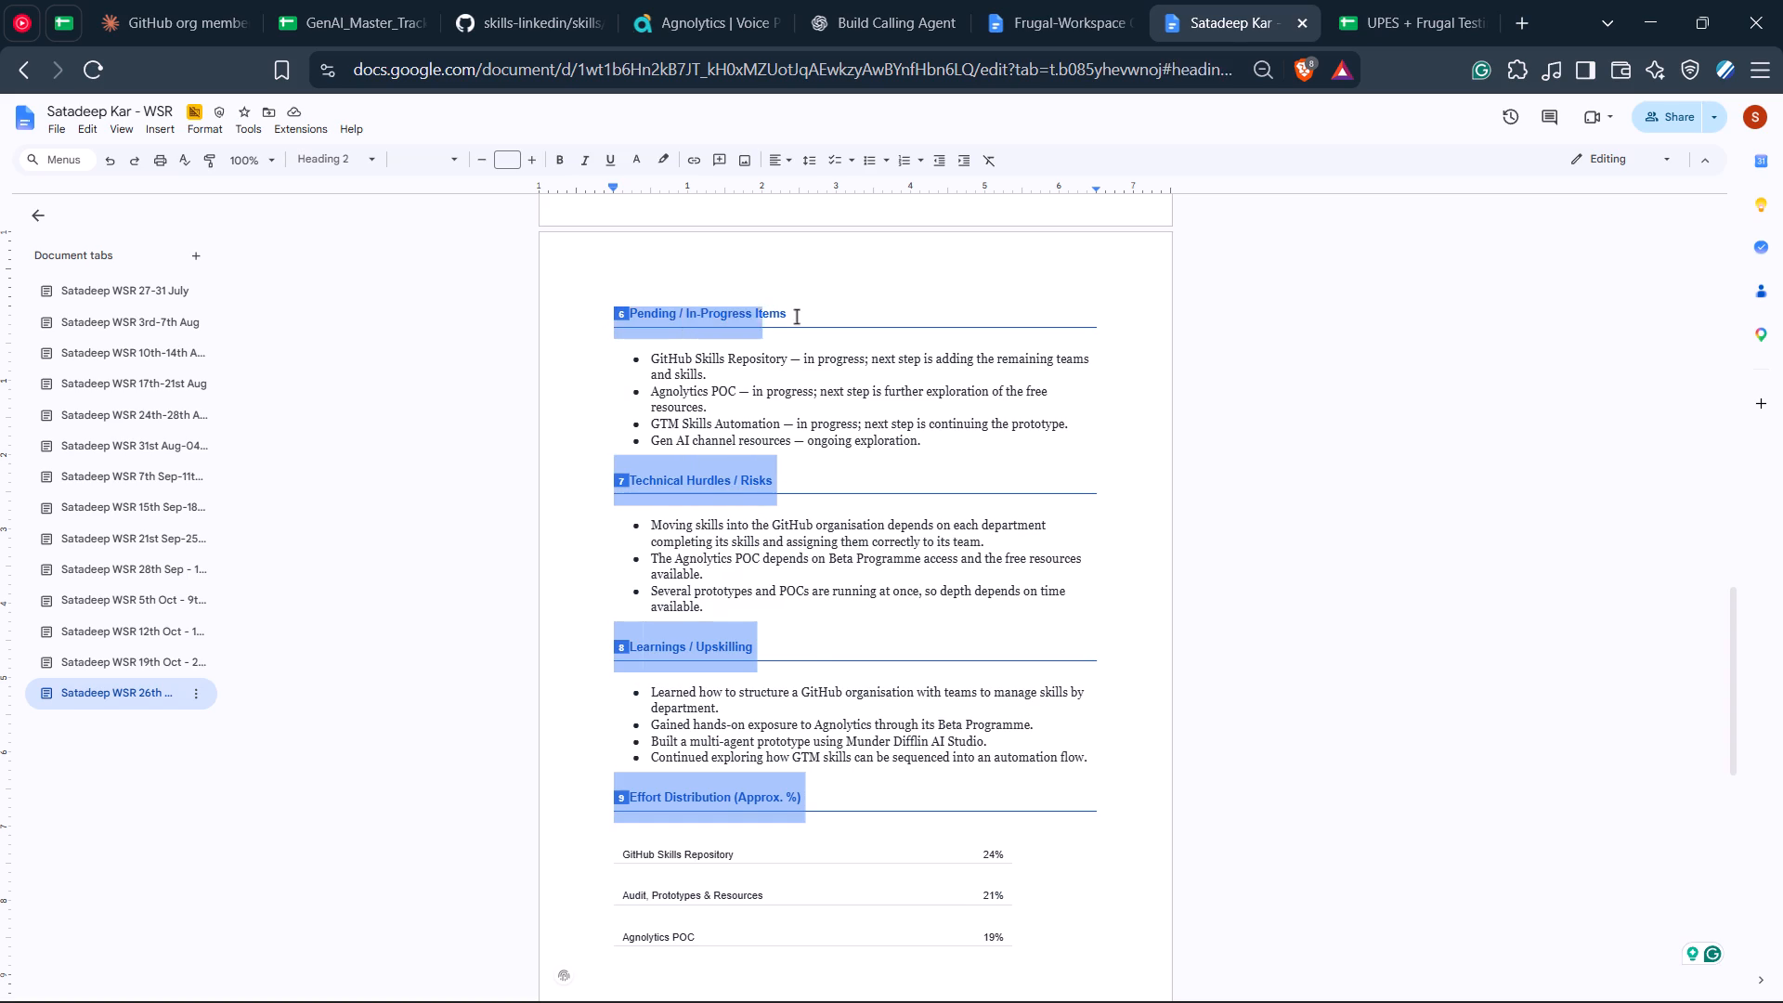
left_click_drag(796, 316, 800, 316, "ctrl")
scroll(645, 423, "up", 4)
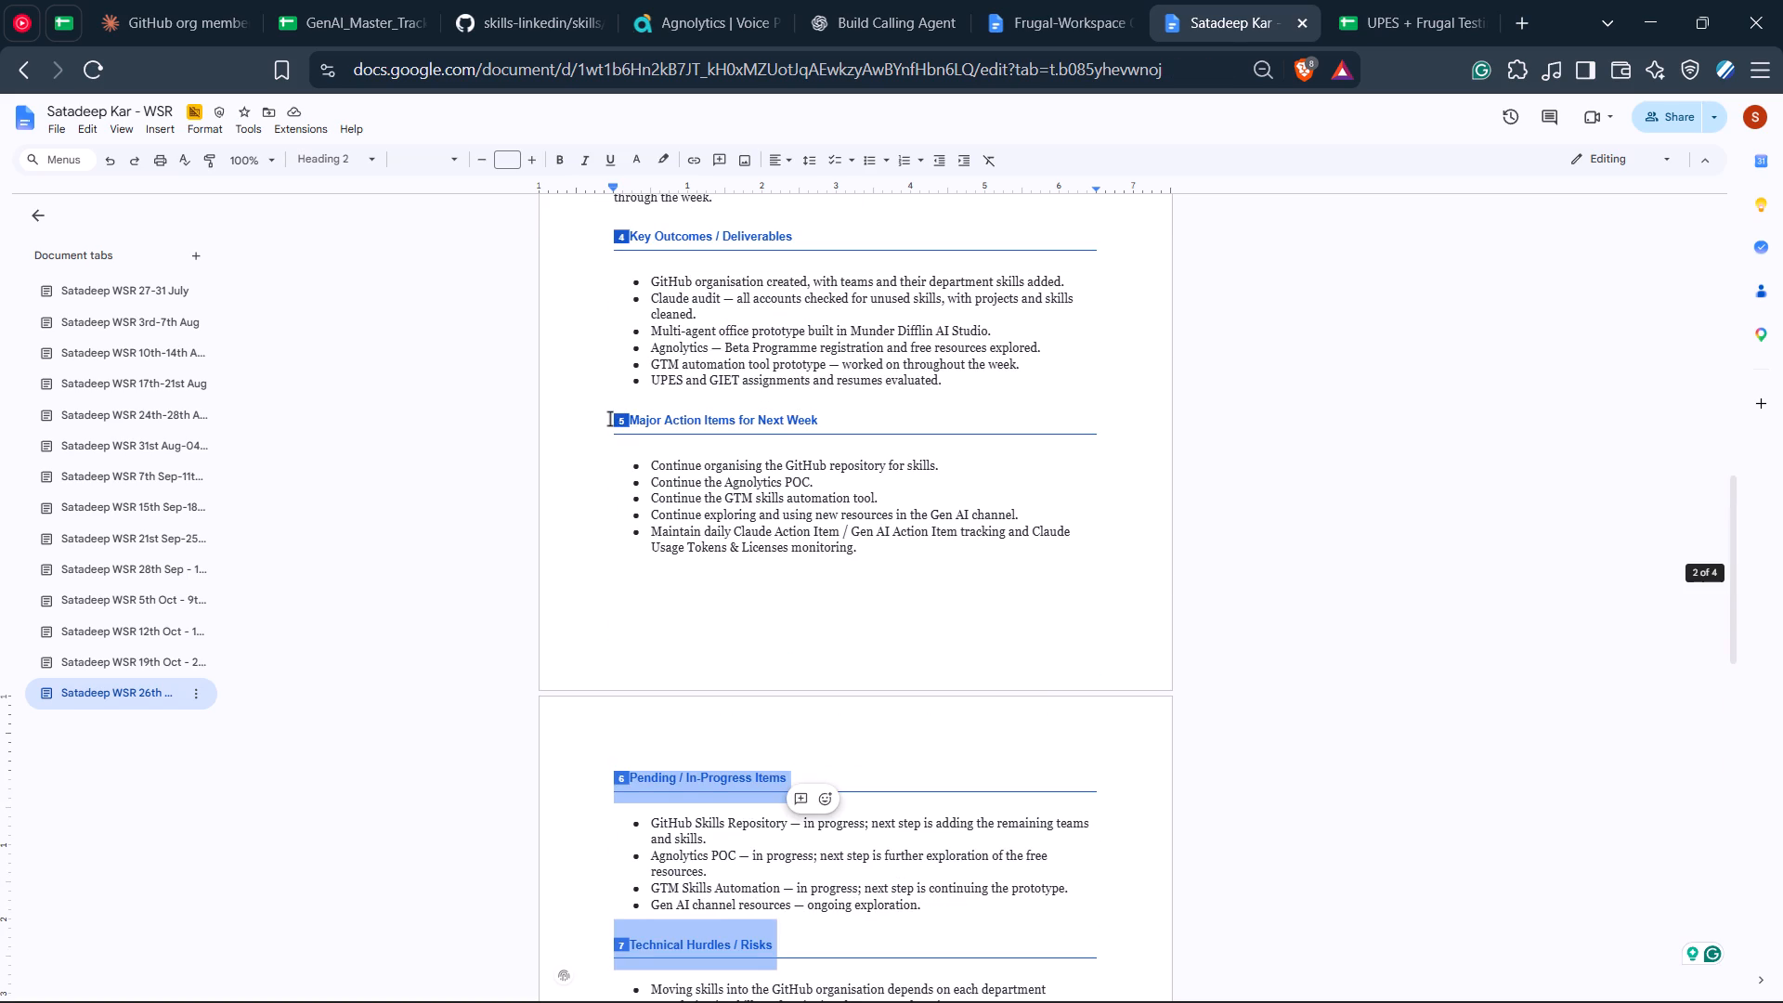
left_click_drag(609, 418, 818, 412, "ctrl")
scroll(804, 423, "up", 3)
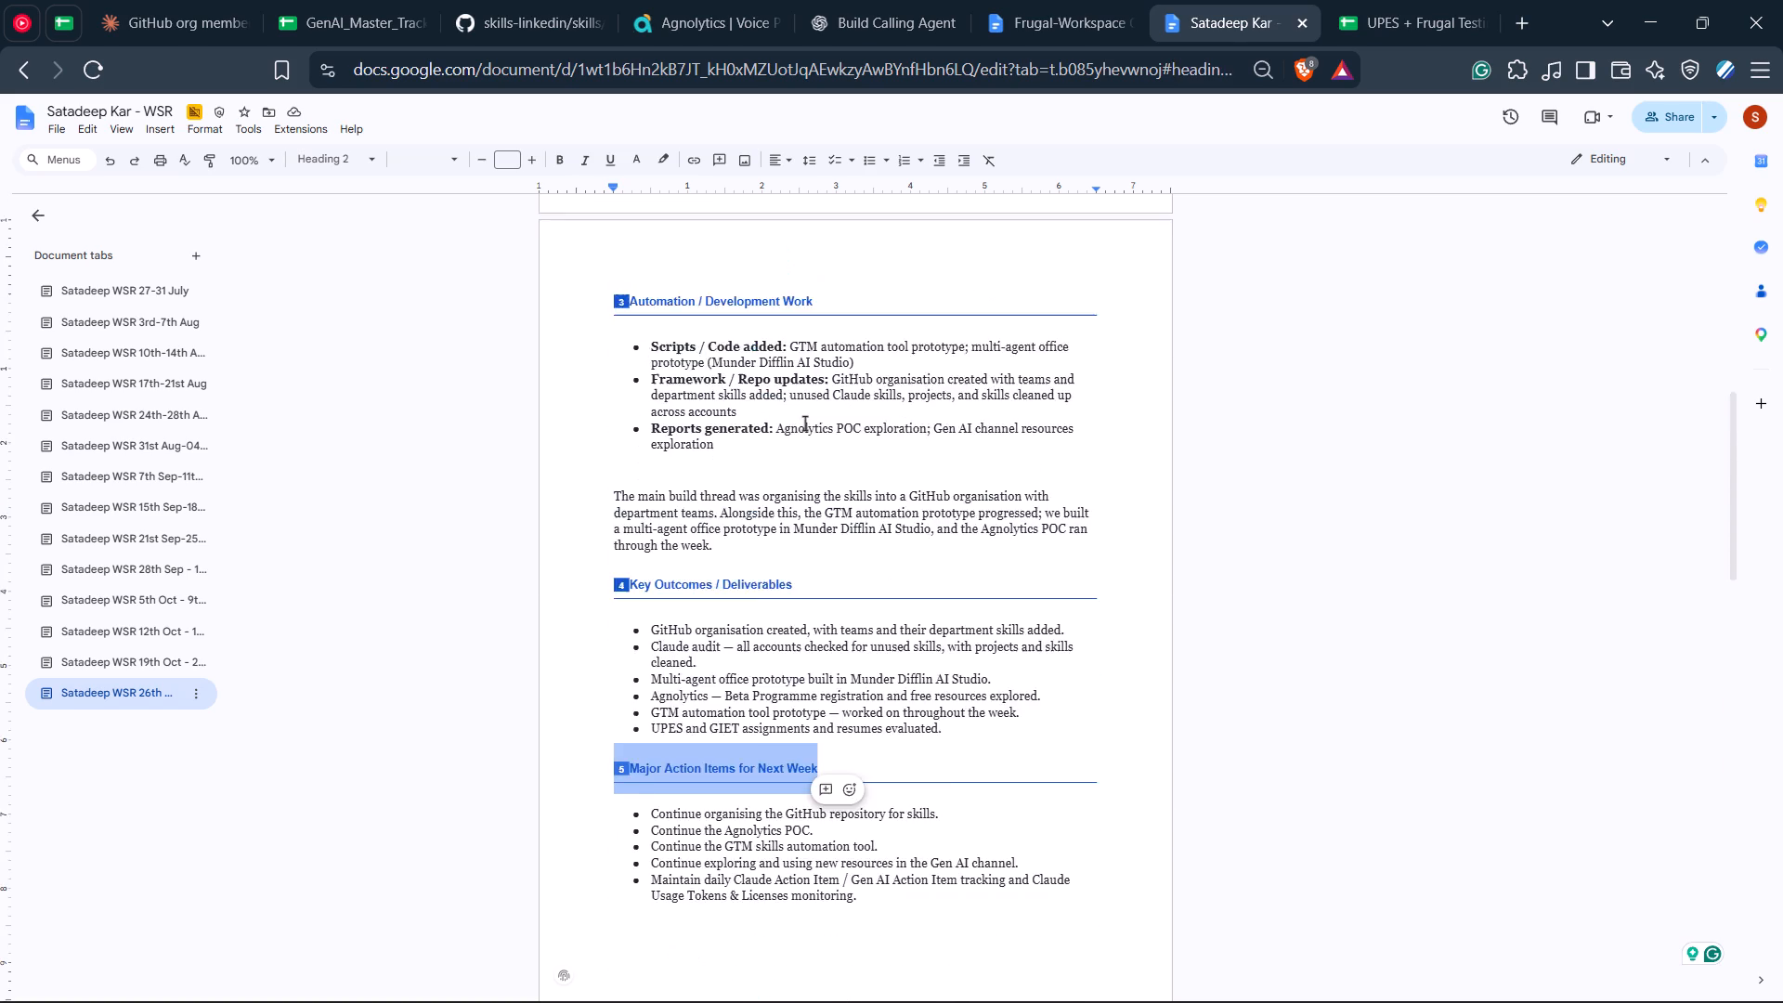
scroll(804, 423, "up", 1)
left_click_drag(610, 697, 789, 705, "ctrl")
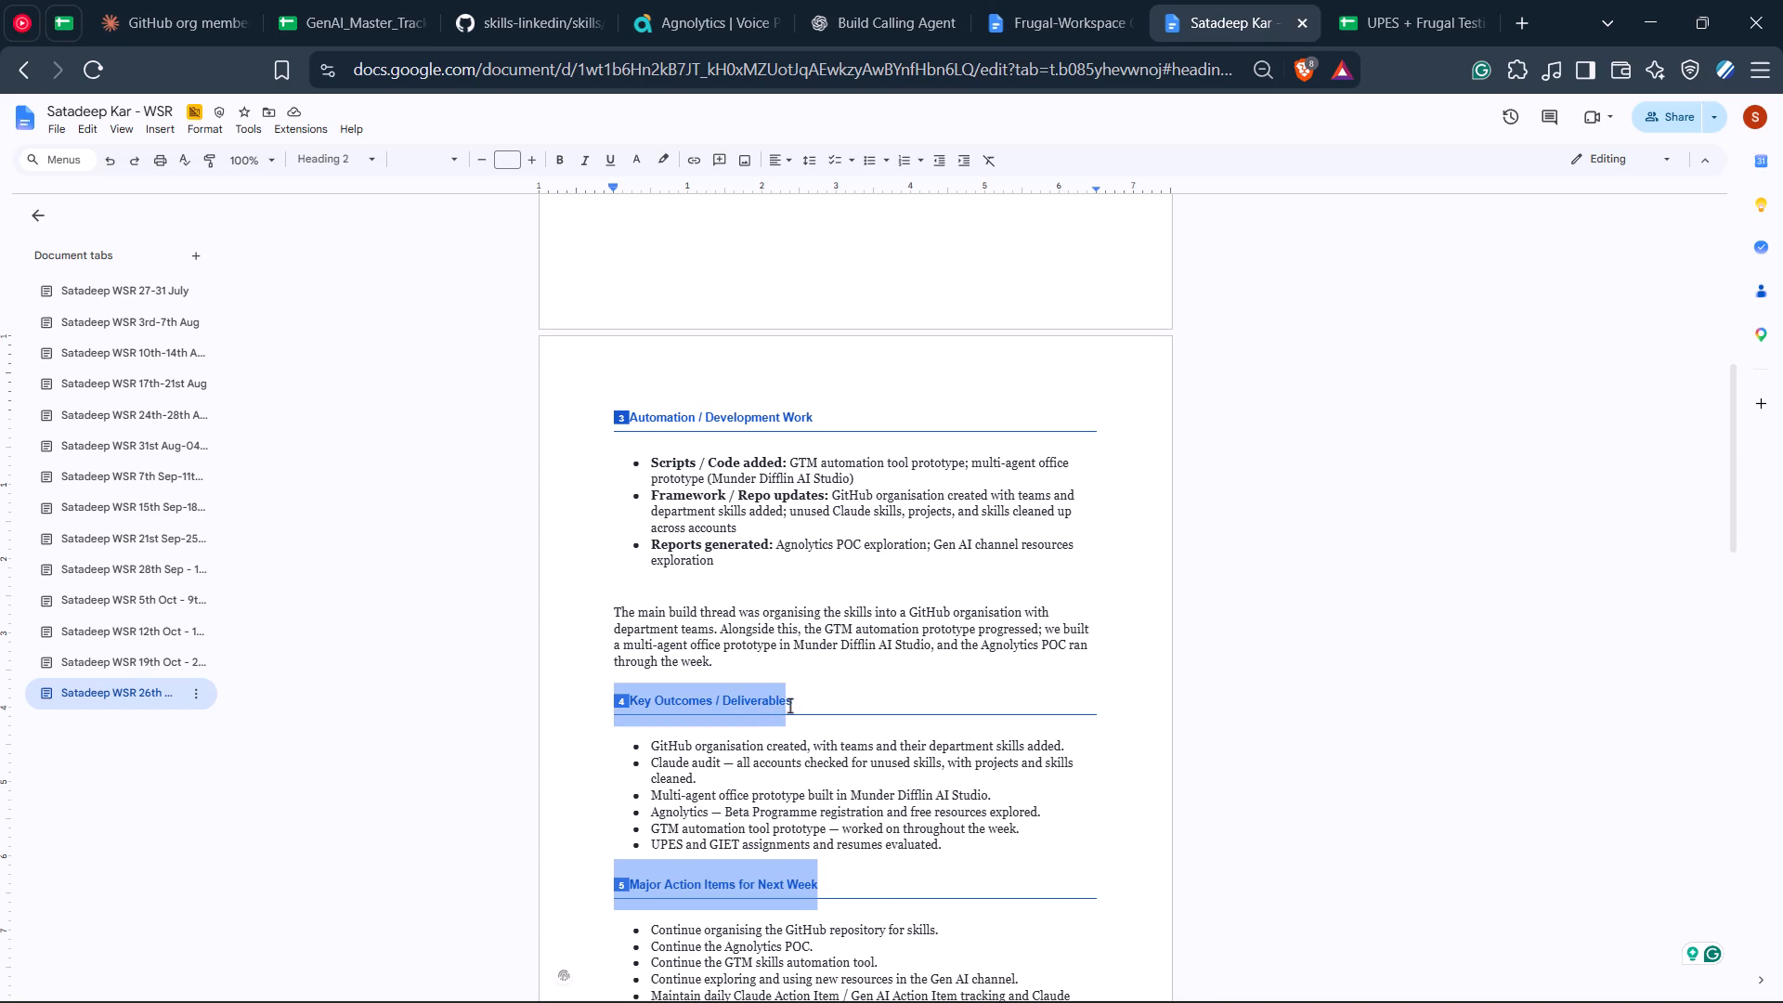
left_click_drag(789, 705, 794, 702, "ctrl")
left_click_drag(827, 423, 743, 429, "ctrl")
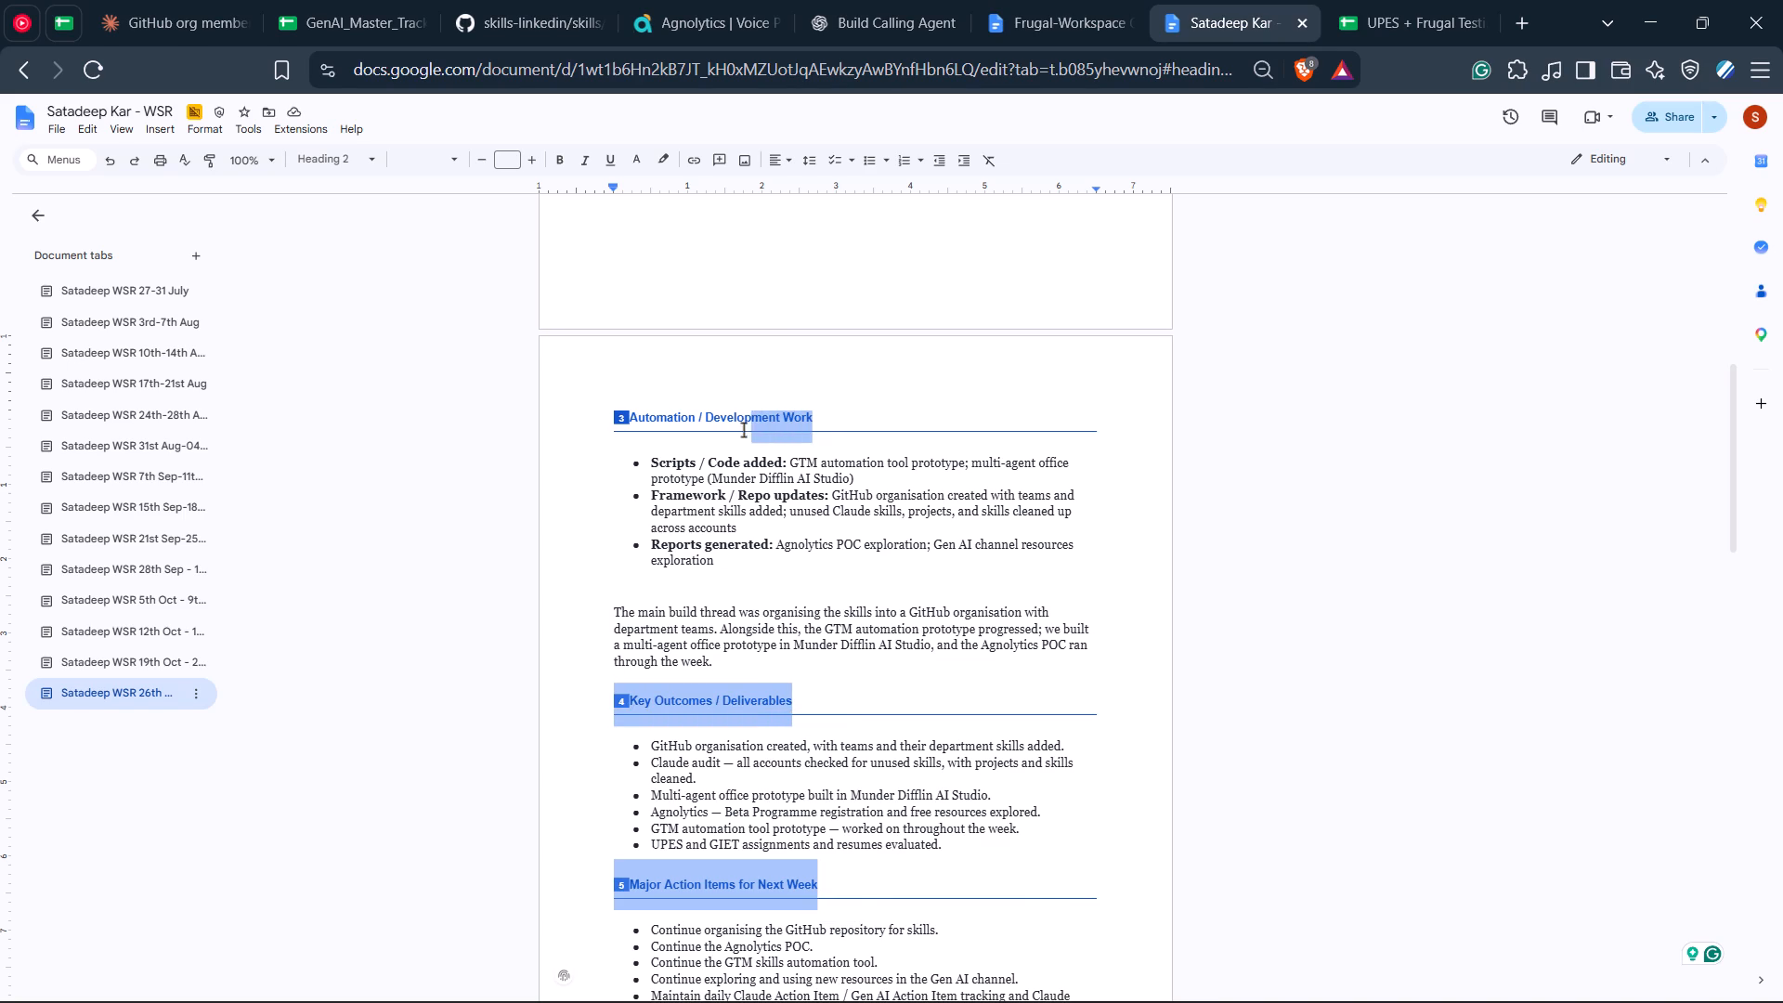
left_click_drag(743, 429, 609, 415, "ctrl")
scroll(797, 575, "up", 3)
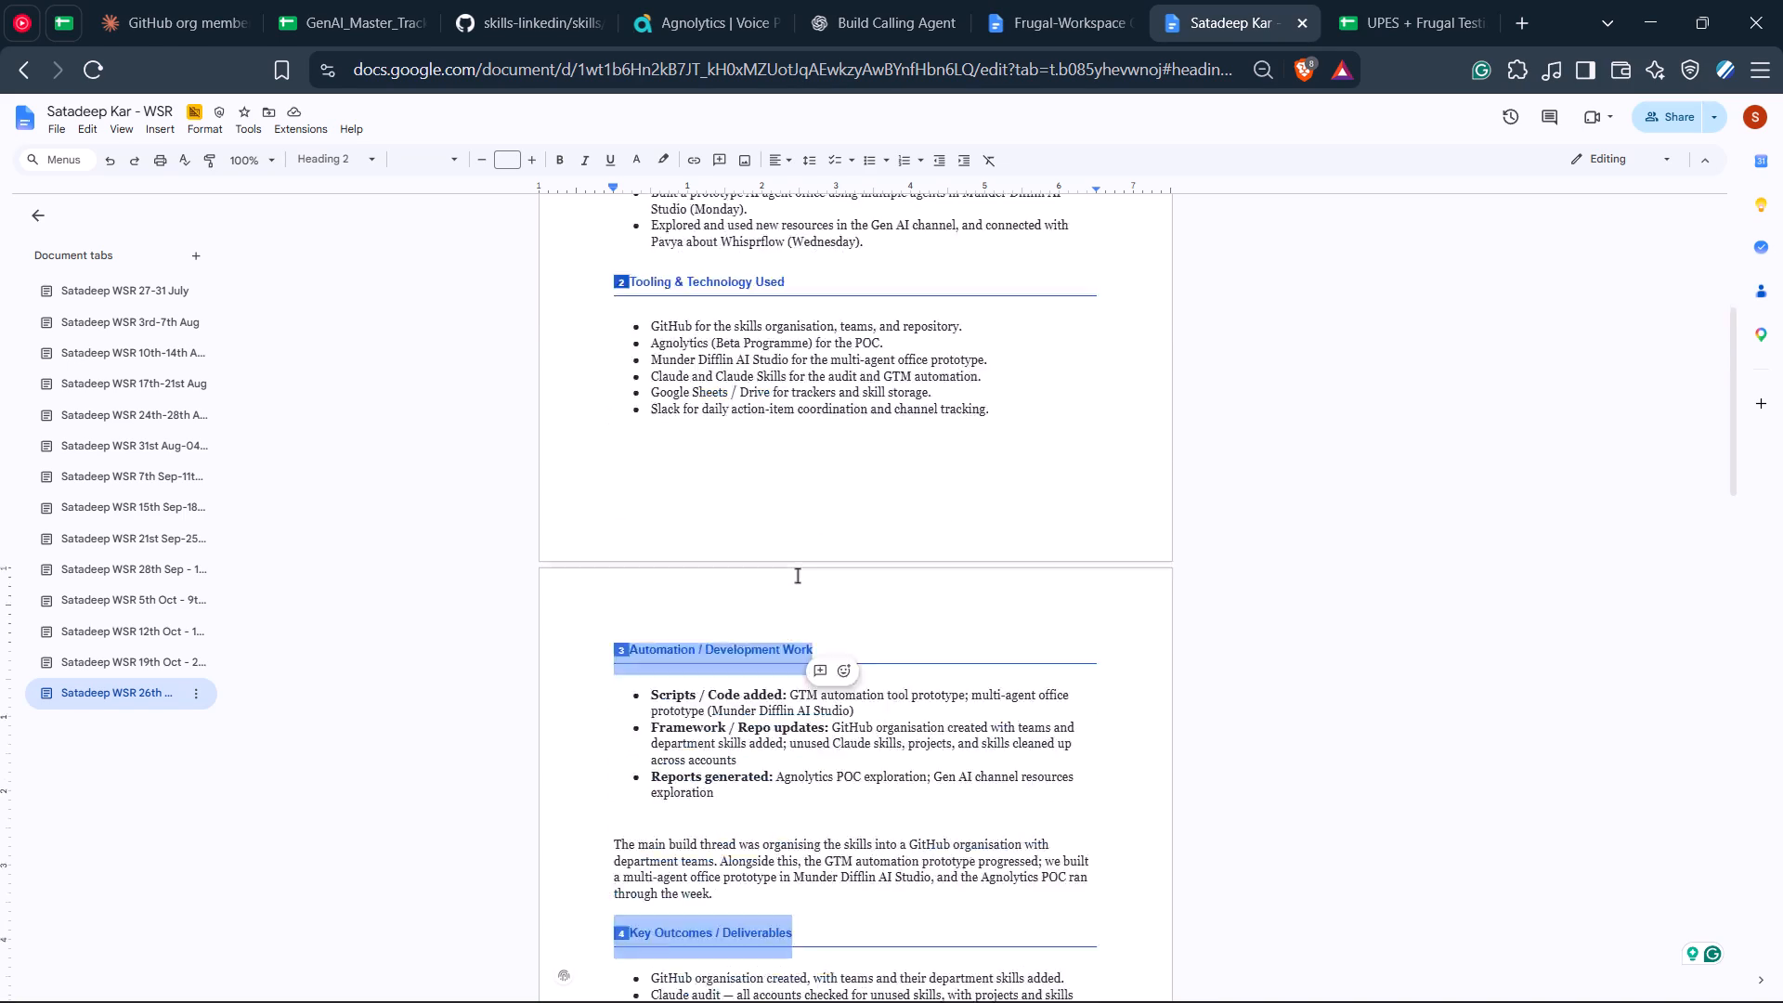
scroll(797, 575, "up", 2)
left_click_drag(802, 626, 601, 614, "ctrl")
left_click_drag(864, 348, 658, 350, "ctrl")
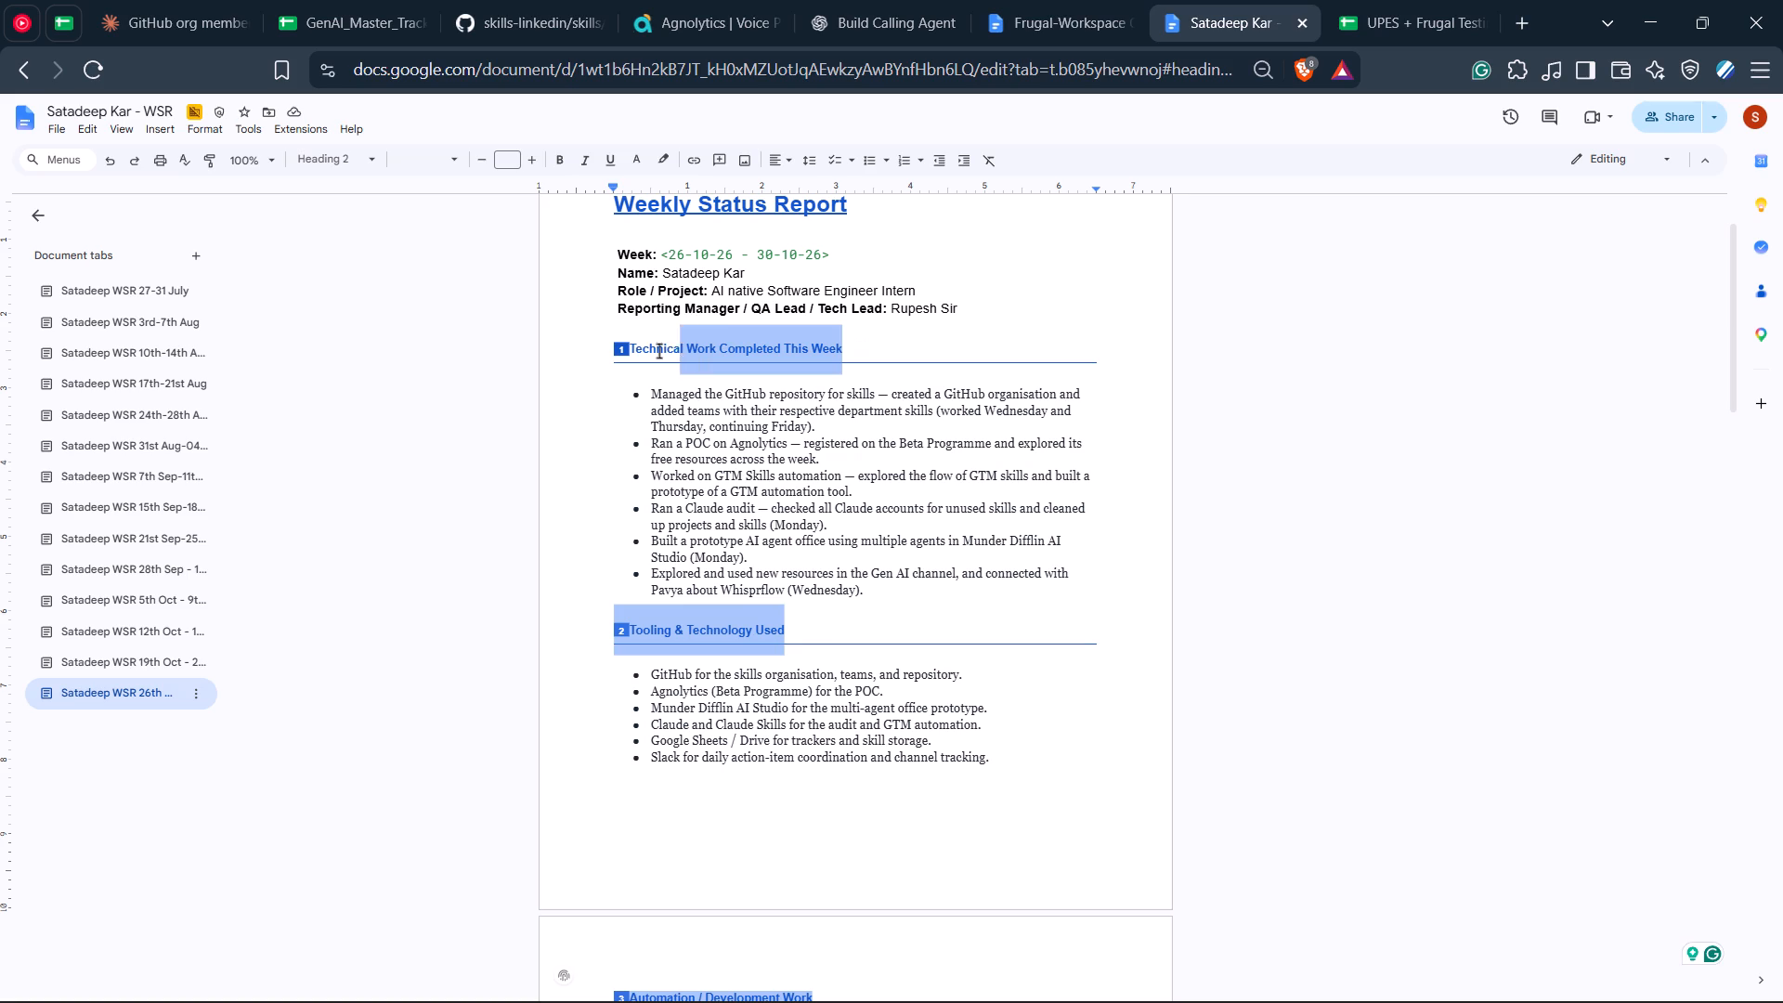
left_click_drag(658, 350, 612, 358, "ctrl")
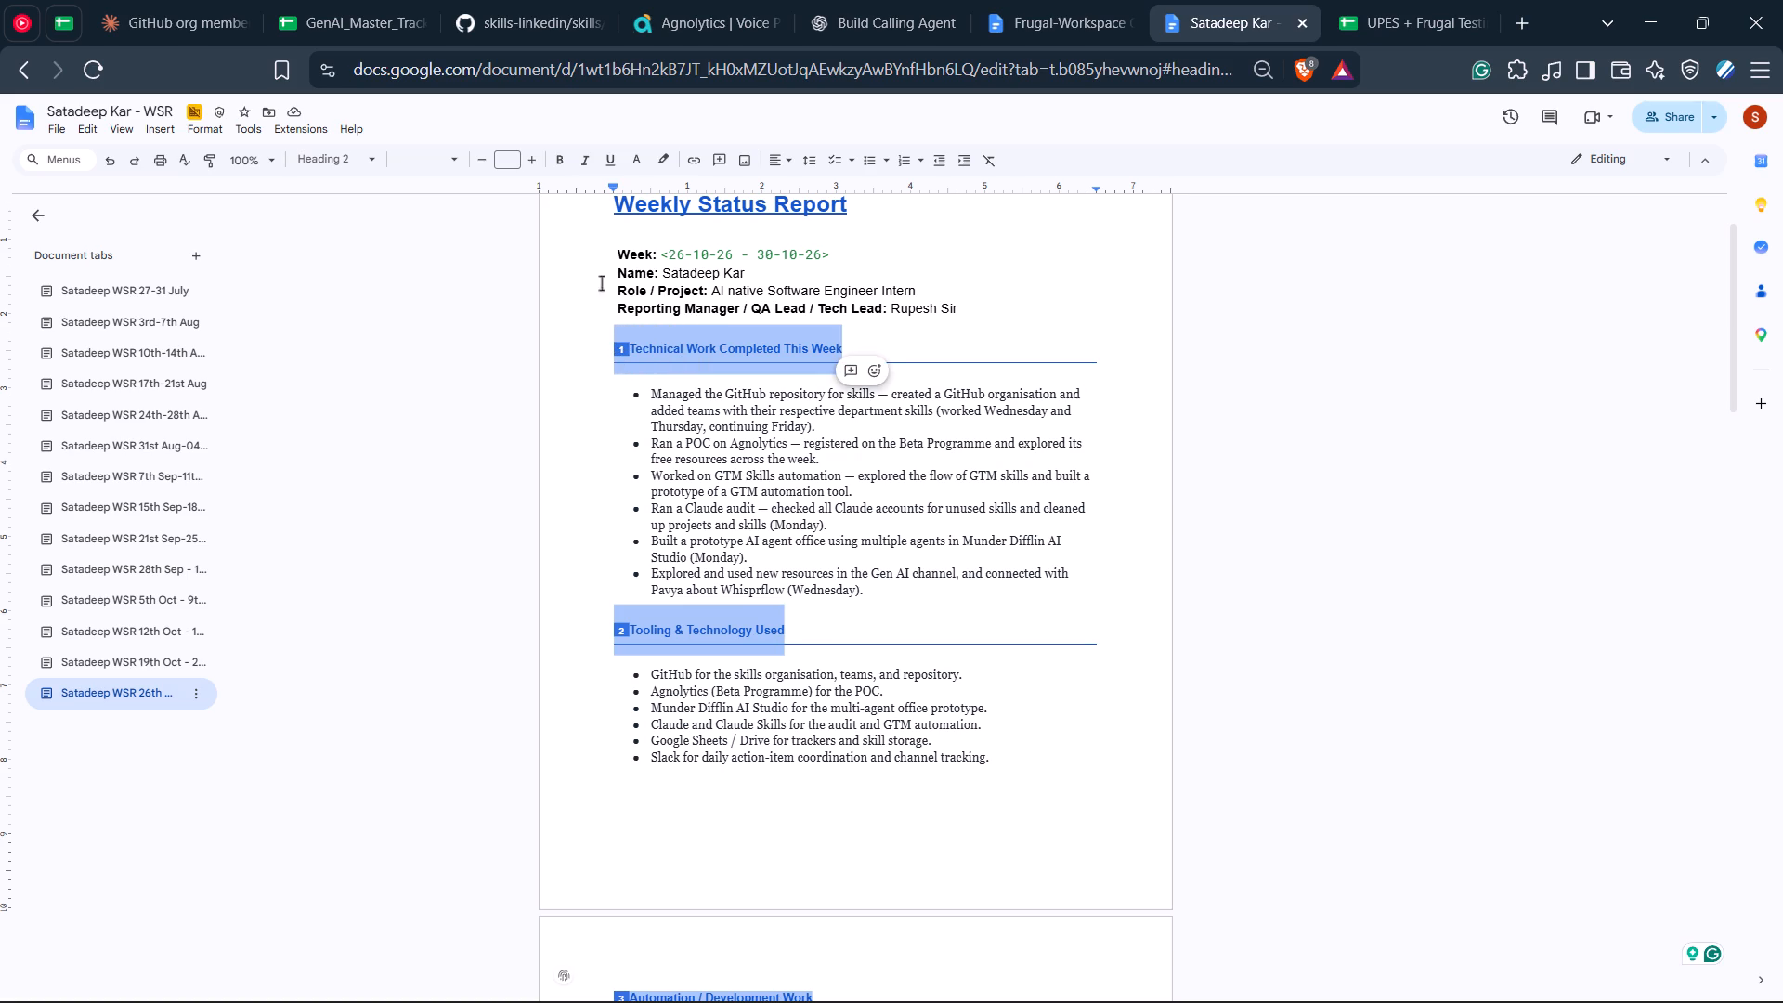
left_click(537, 164)
left_click(537, 164)
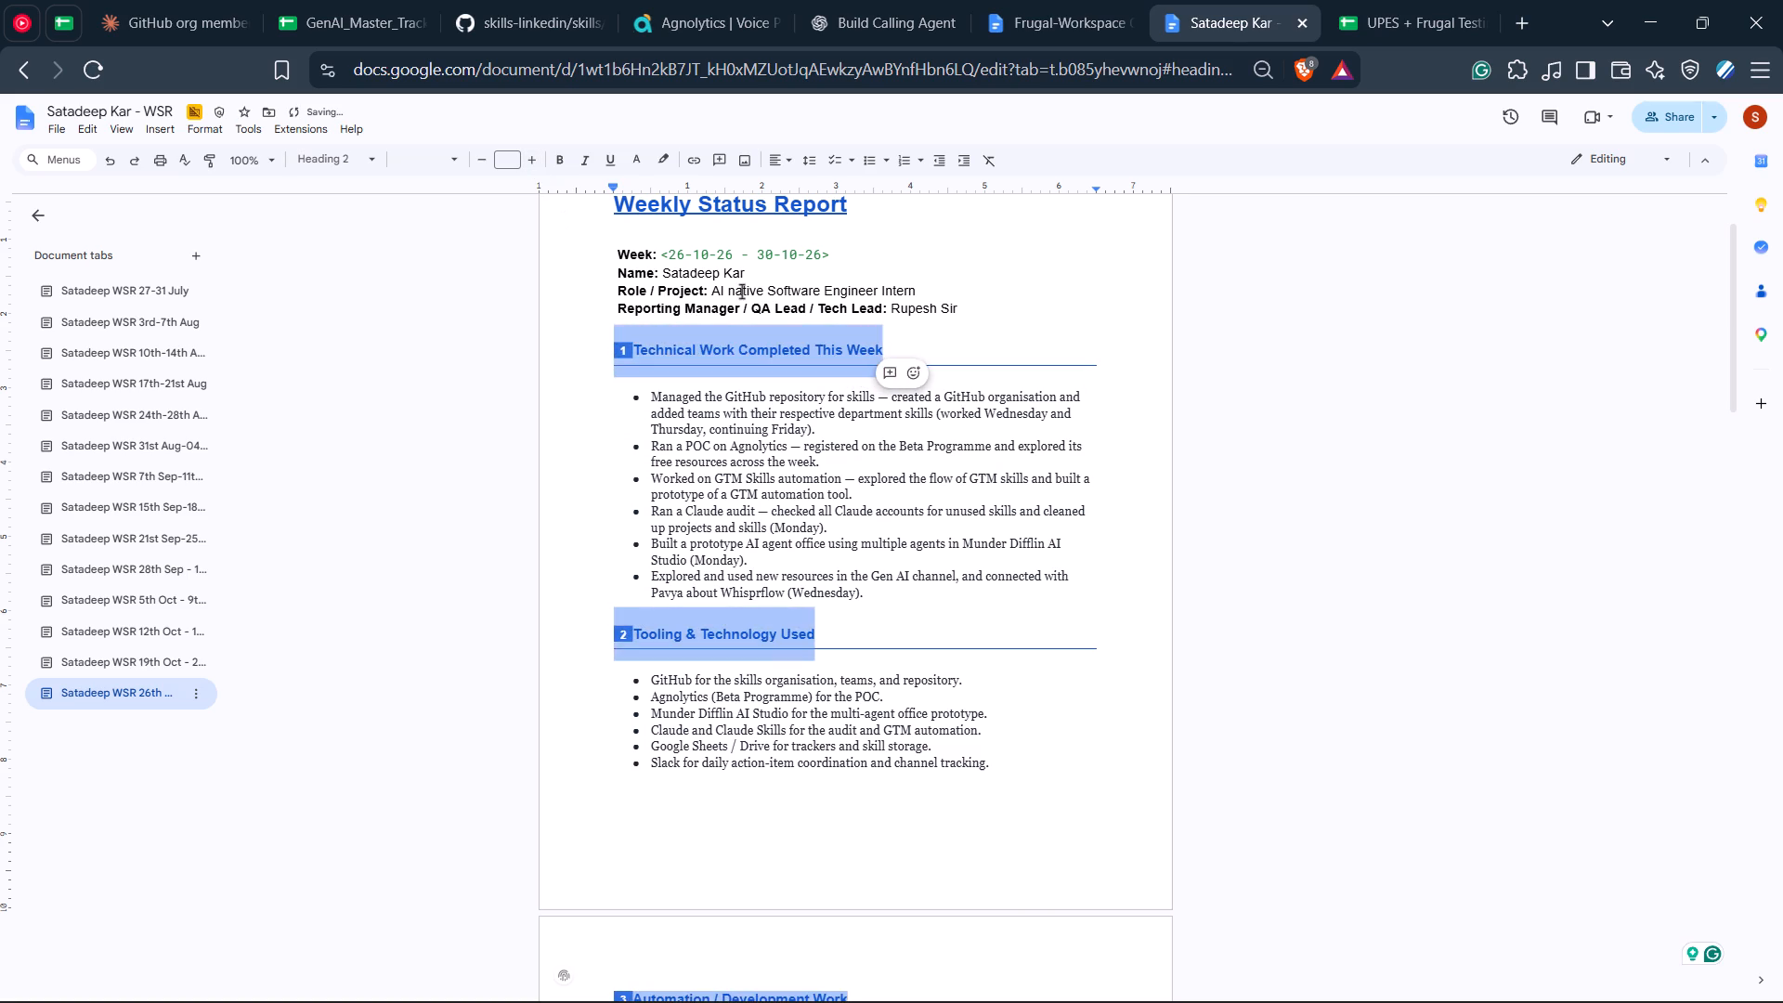
left_click(1014, 309)
Review the whole report from start to end, examining the enlarged section headings, page breaks and the Effort Distribution table.
scroll(926, 508, "down", 9)
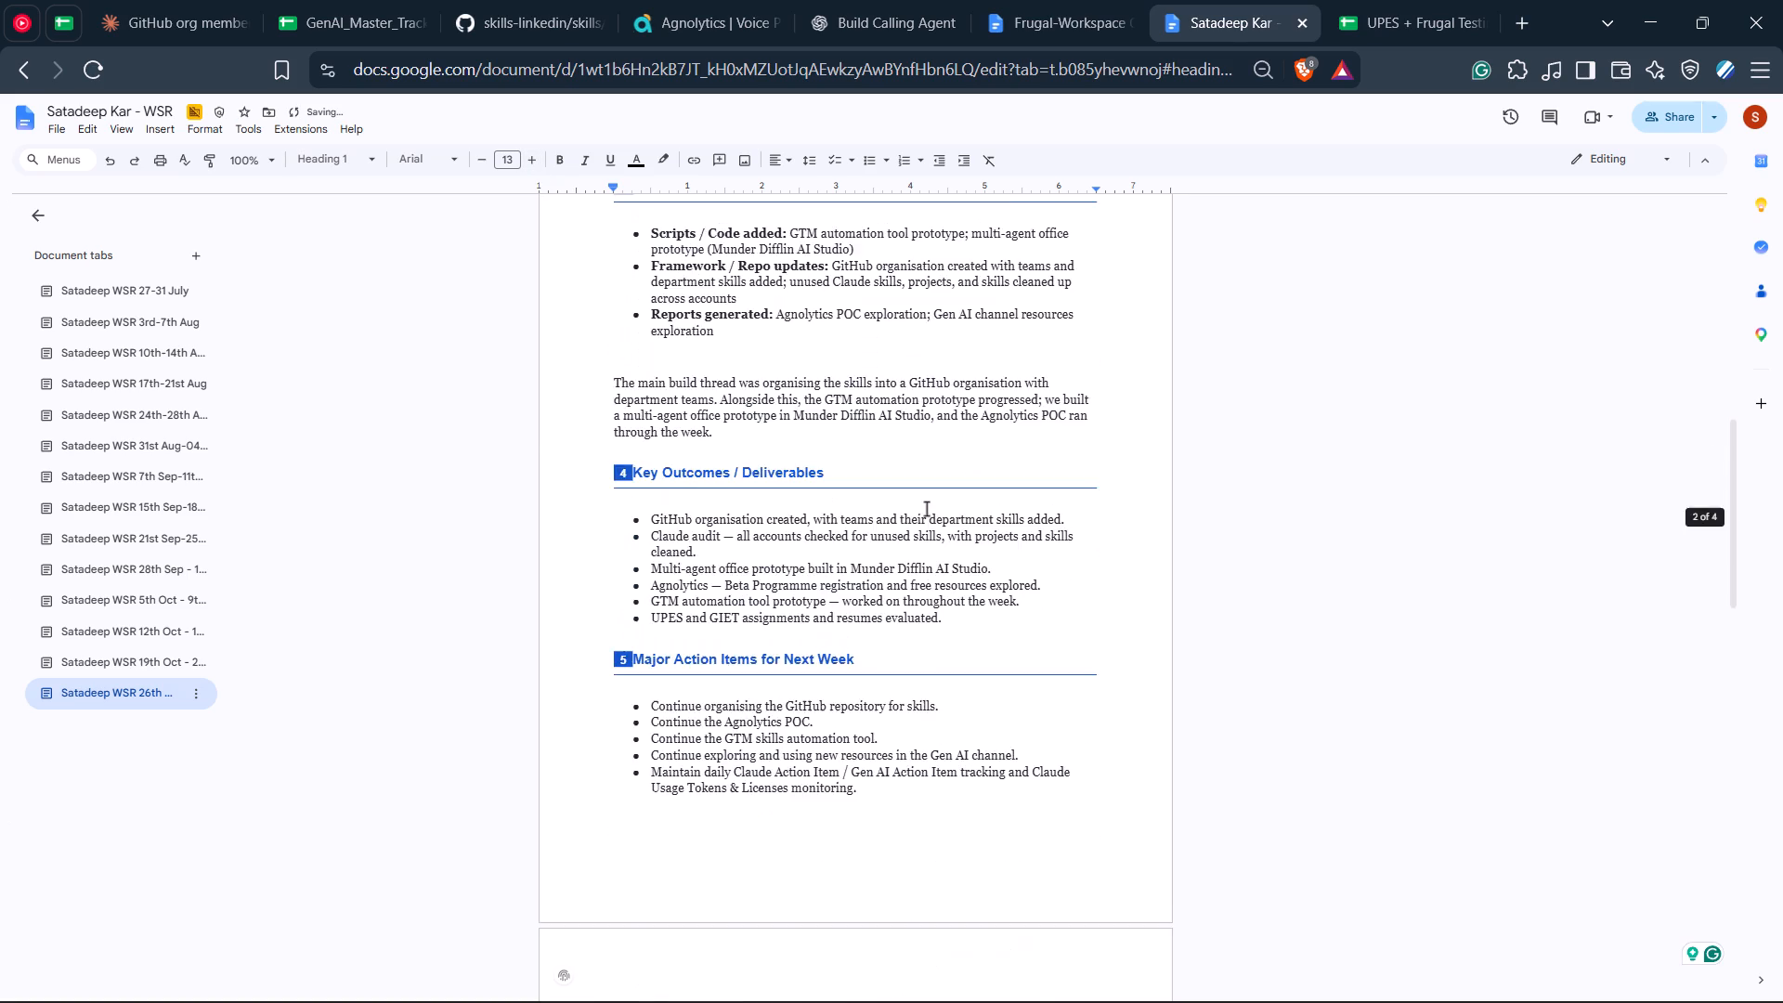
scroll(926, 508, "down", 11)
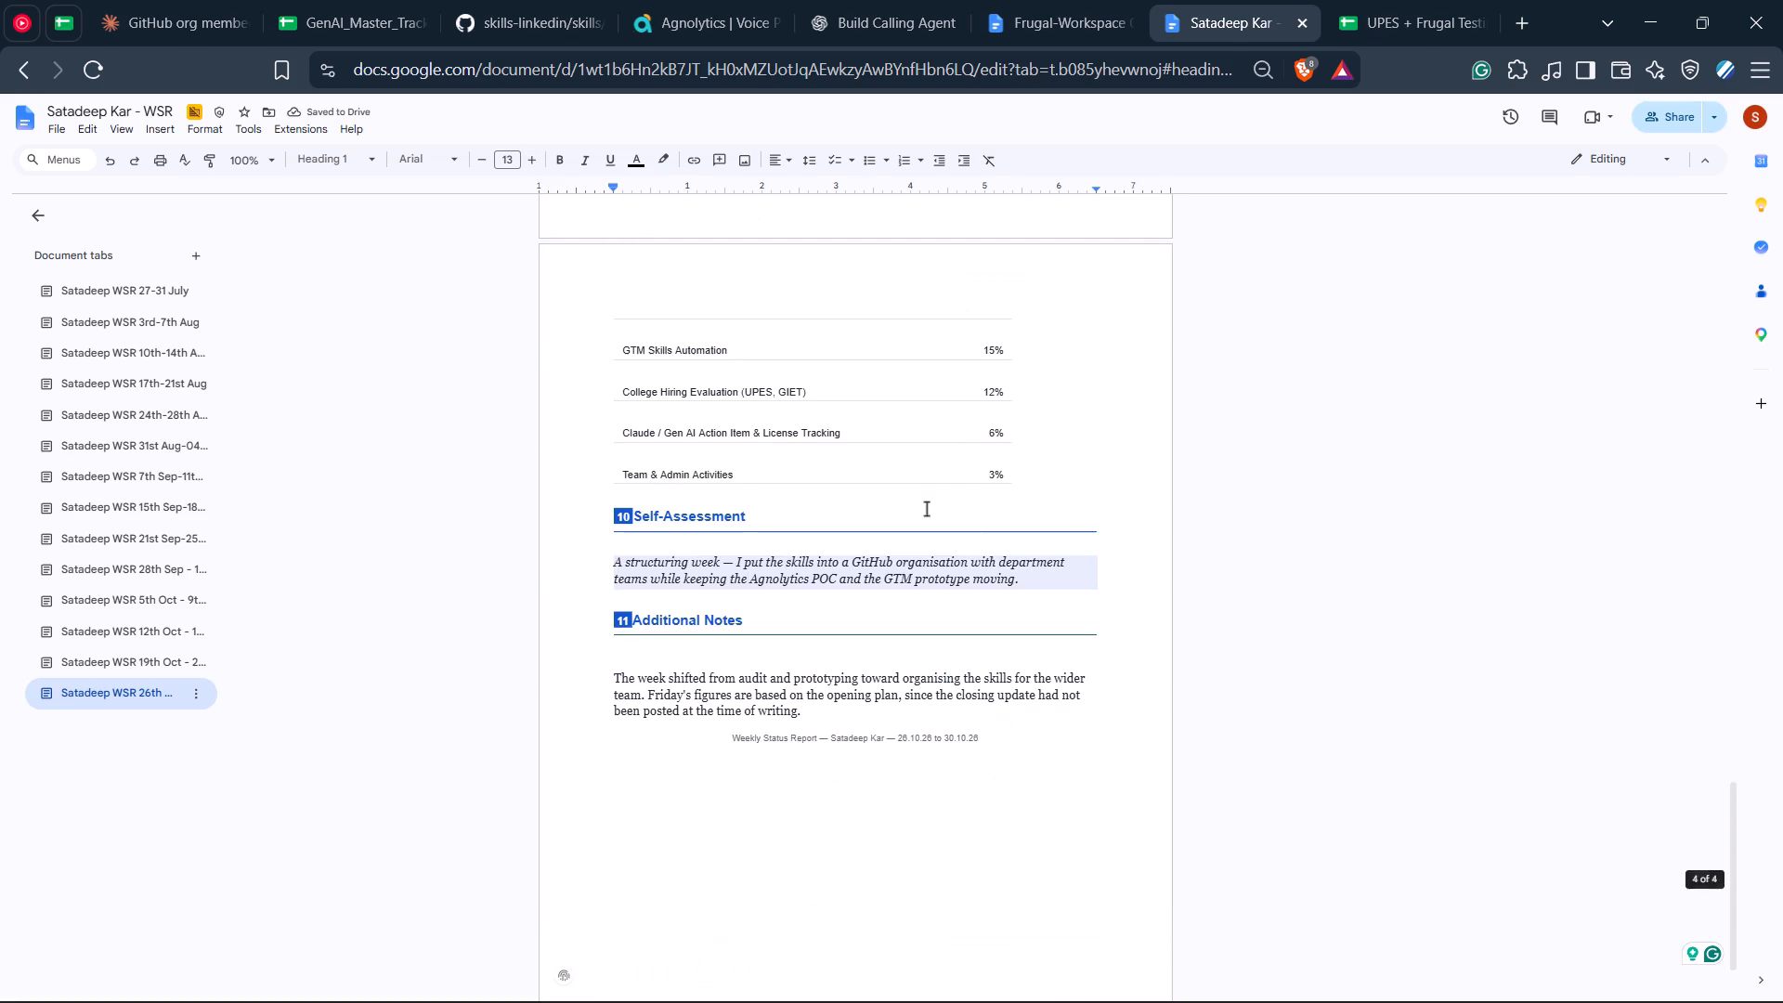
scroll(921, 511, "up", 4)
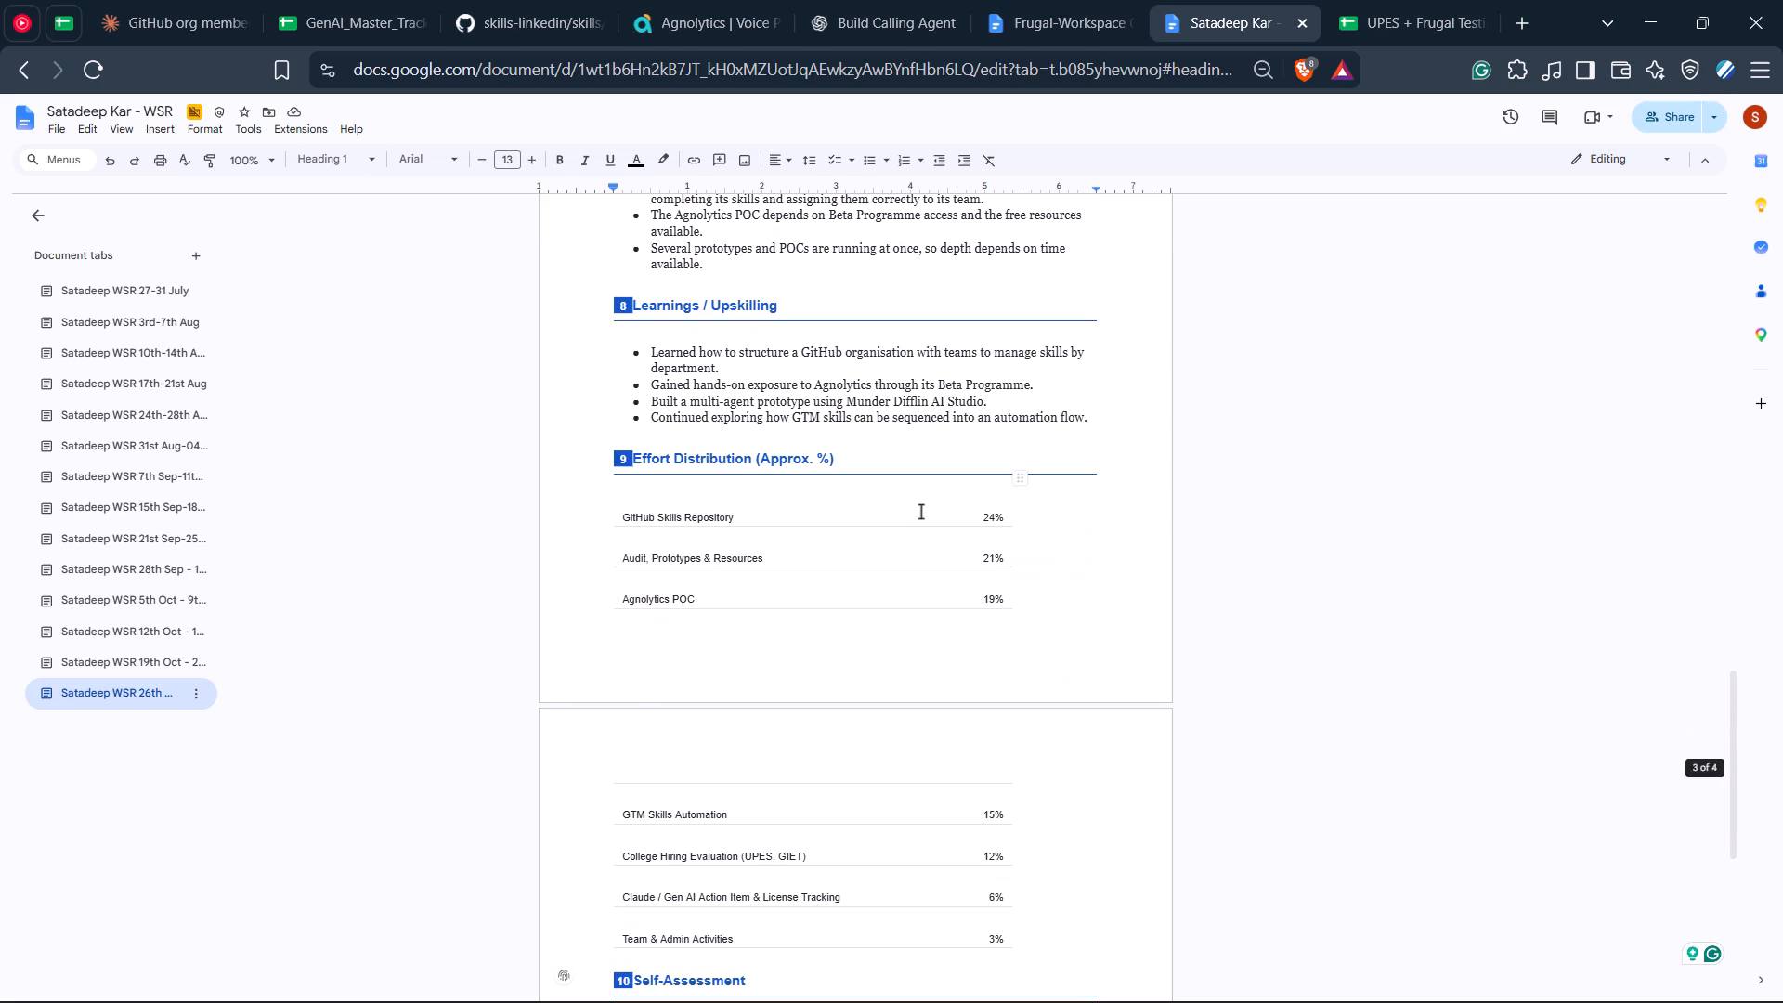
scroll(920, 458, "up", 10)
Select the full web address of the weekly status report document.
left_click(732, 68)
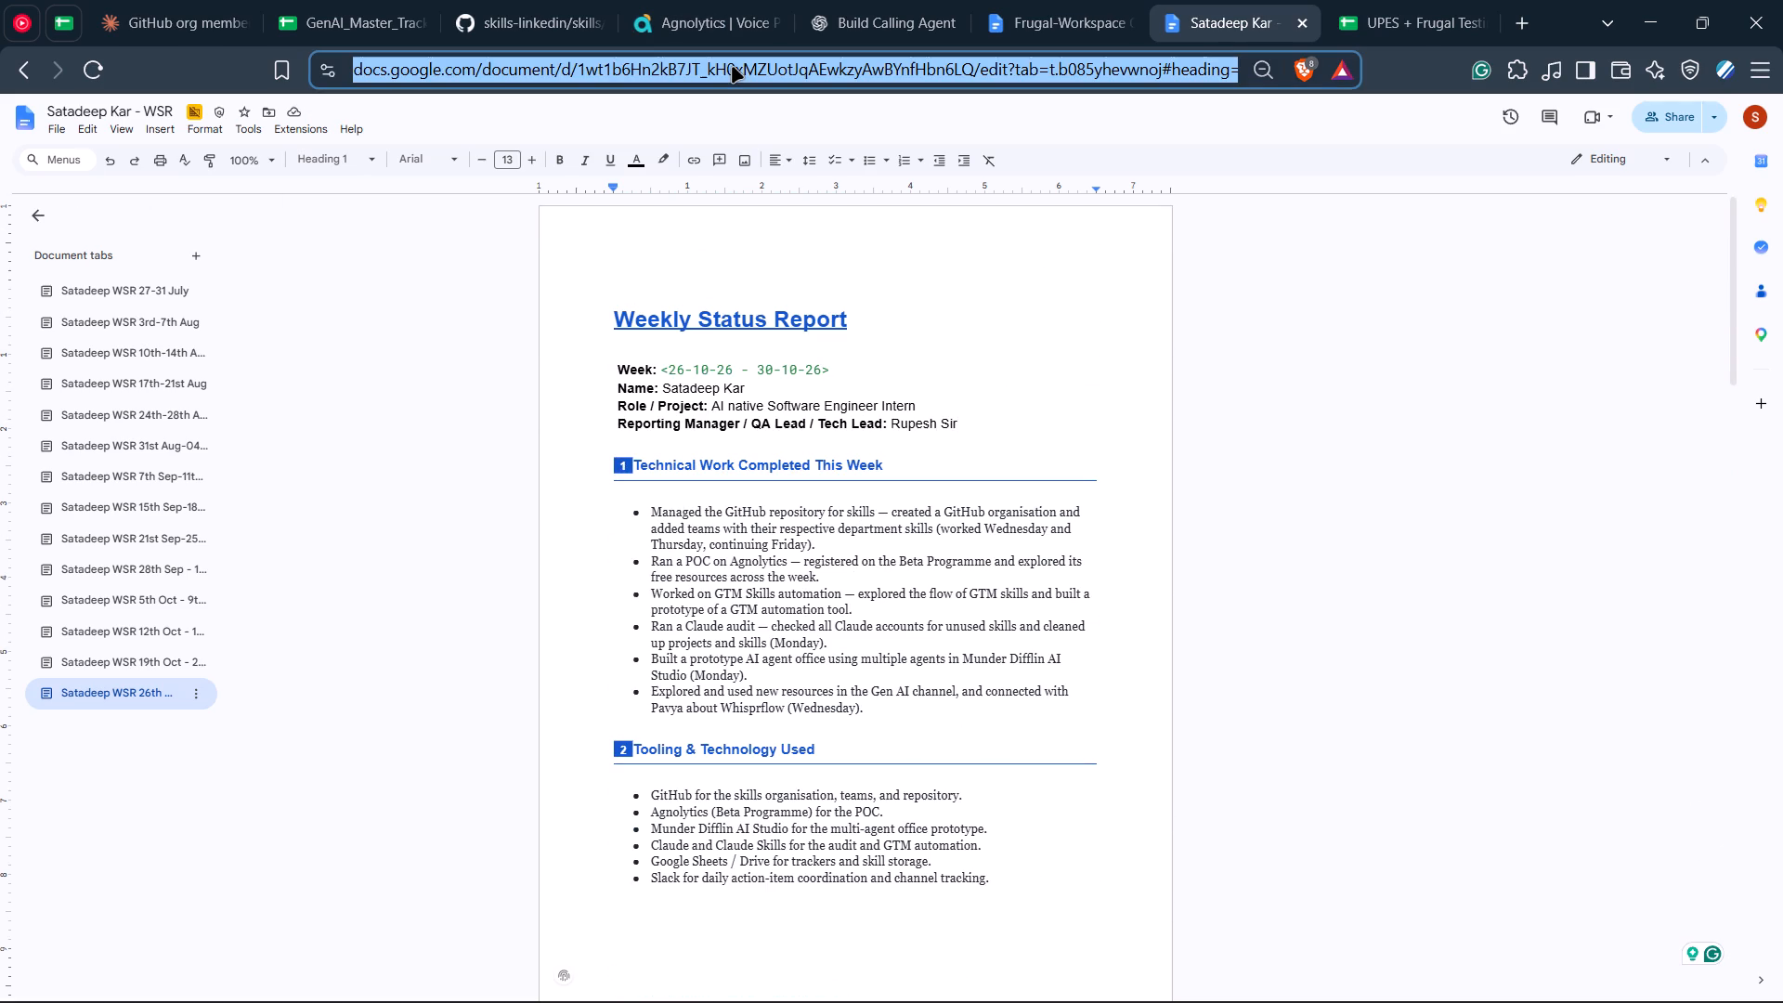